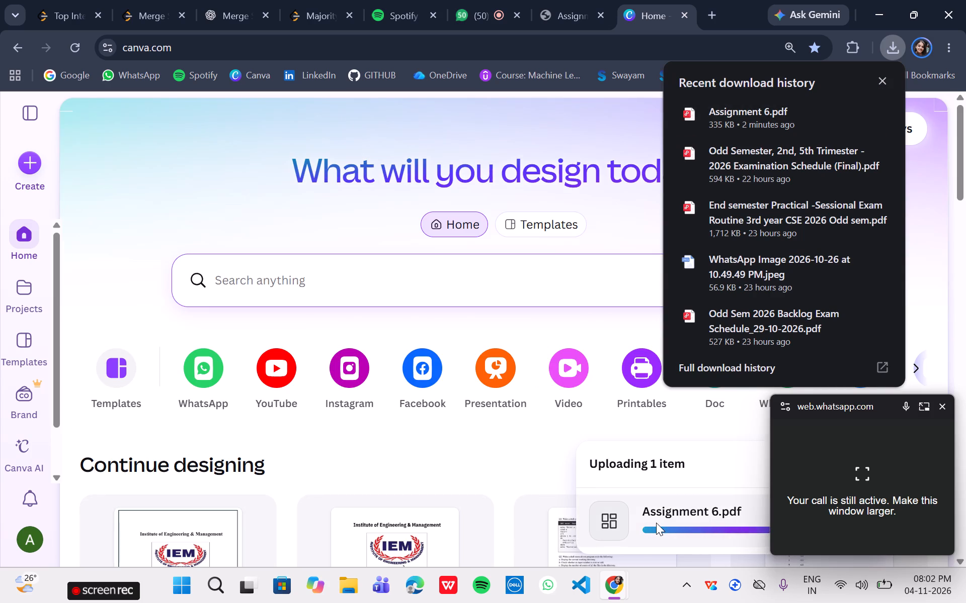
# Open the newly uploaded Assignment 6.pdf from the upload notification.
pyautogui.click(617, 519)
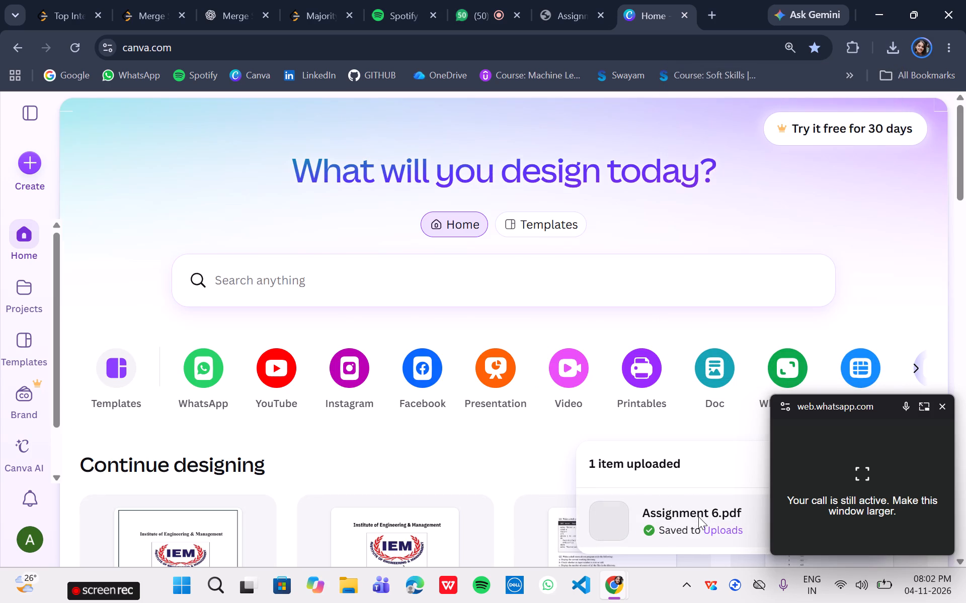
# Go to the Uploads folder and open the uploaded Assignment 6 document in the design editor.
pyautogui.click(716, 533)
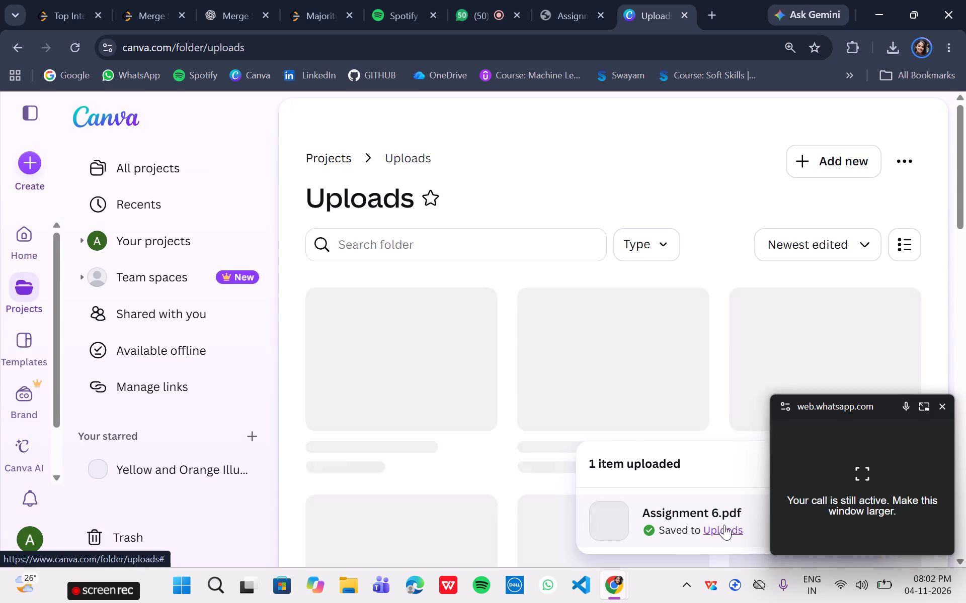
pyautogui.doubleClick(413, 362)
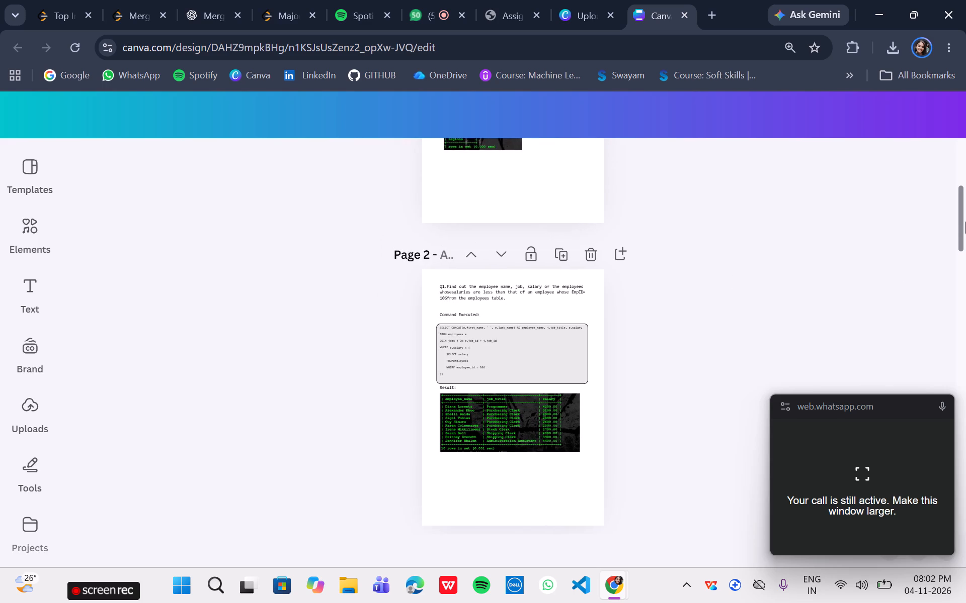
# Review all pages of the Assignment 6 document, from the first to Page 7, and return to Page 1.
pyautogui.moveTo(965, 222); pyautogui.dragTo(965, 277)
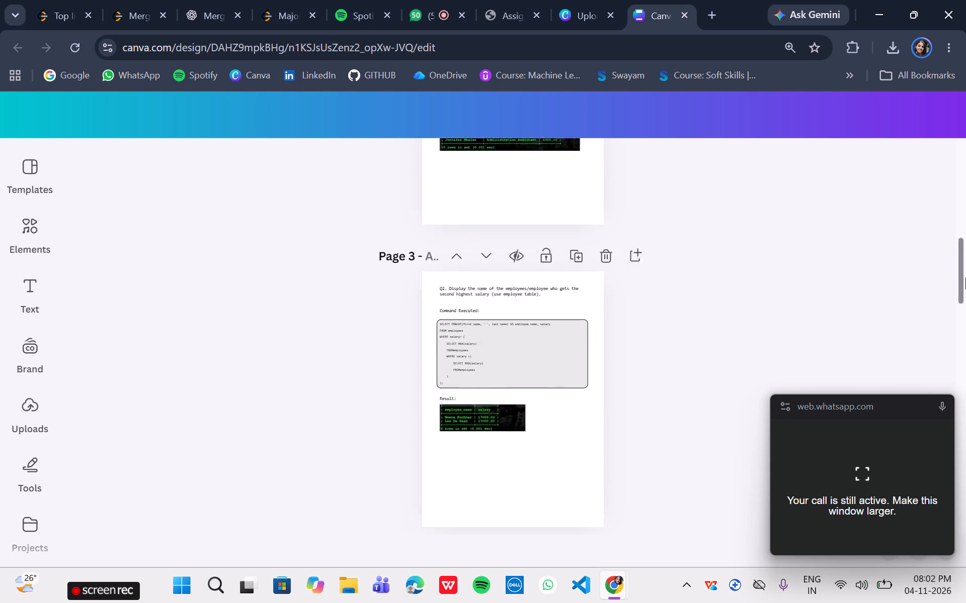
pyautogui.moveTo(965, 277); pyautogui.dragTo(965, 328)
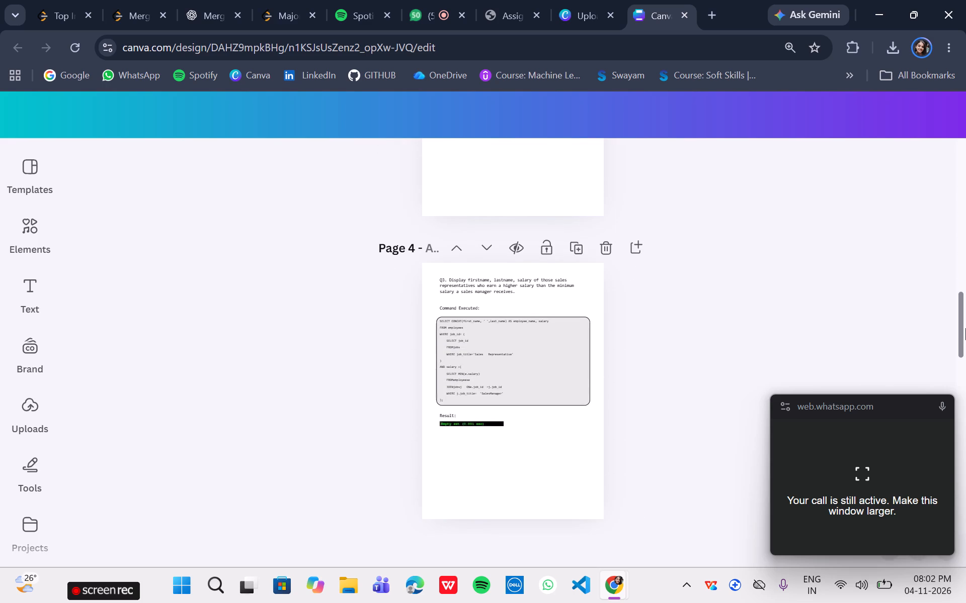
pyautogui.moveTo(965, 328); pyautogui.dragTo(956, 424)
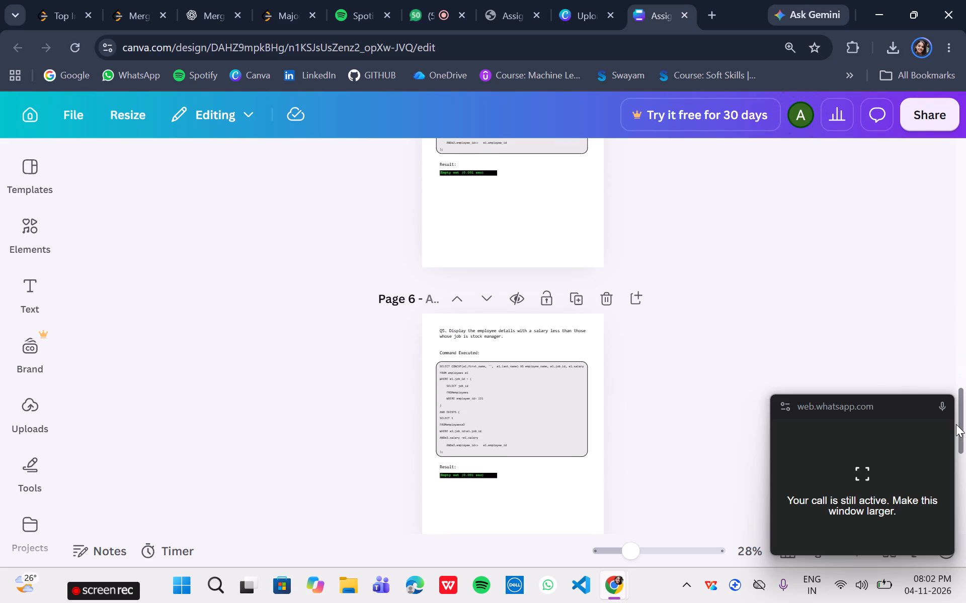
pyautogui.moveTo(956, 424); pyautogui.dragTo(956, 602)
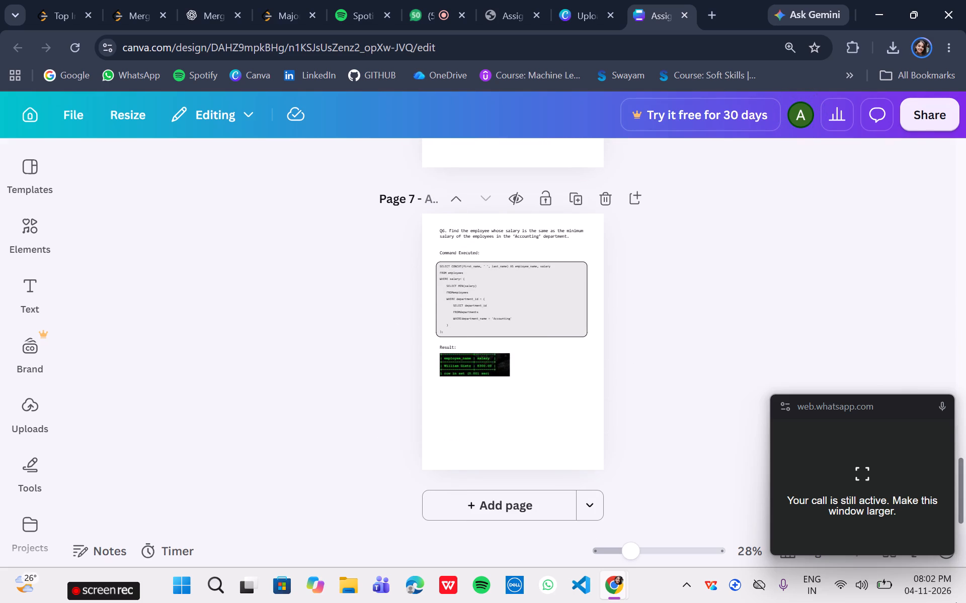
pyautogui.moveTo(956, 602); pyautogui.dragTo(965, 233)
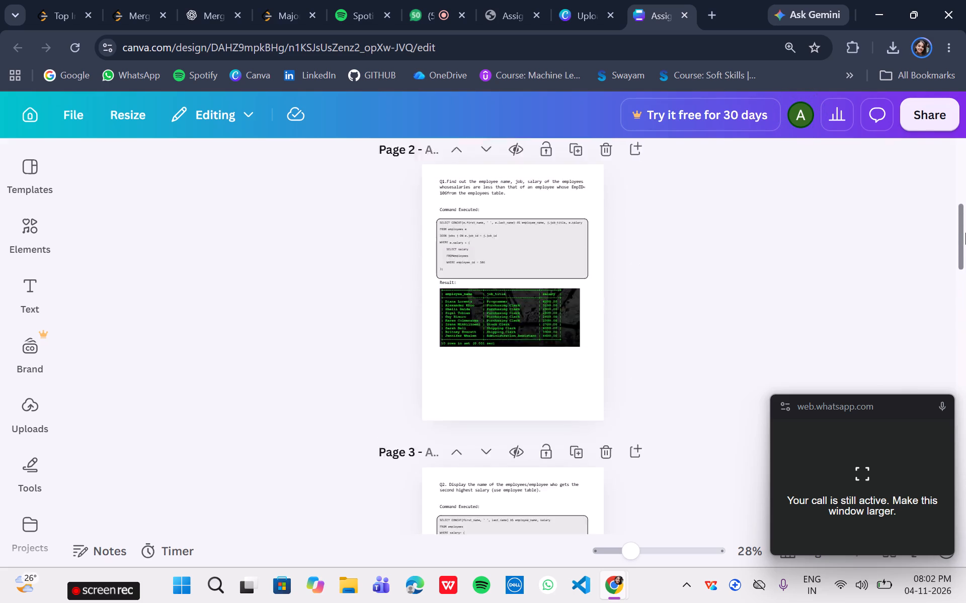
pyautogui.moveTo(965, 233); pyautogui.dragTo(965, 135)
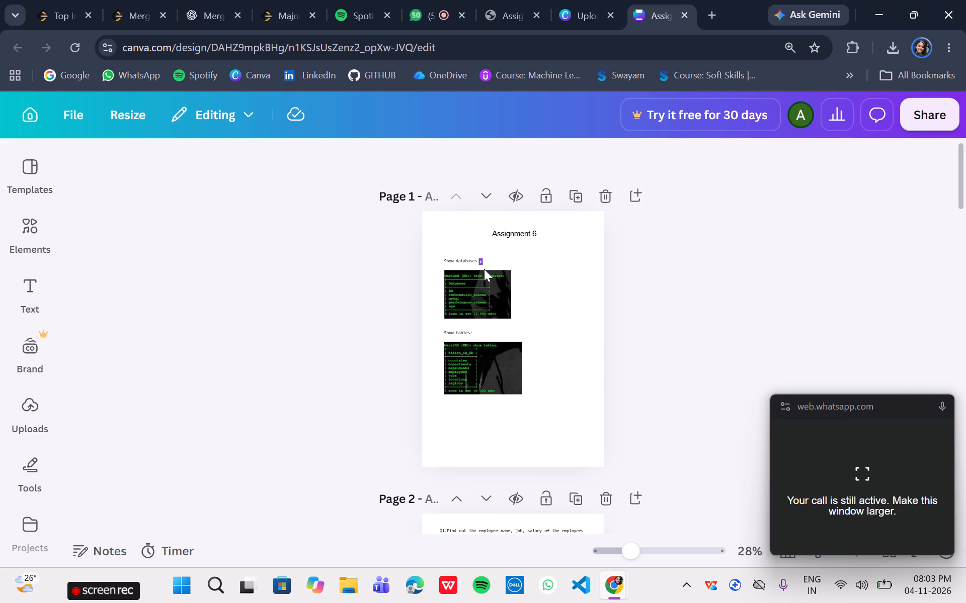
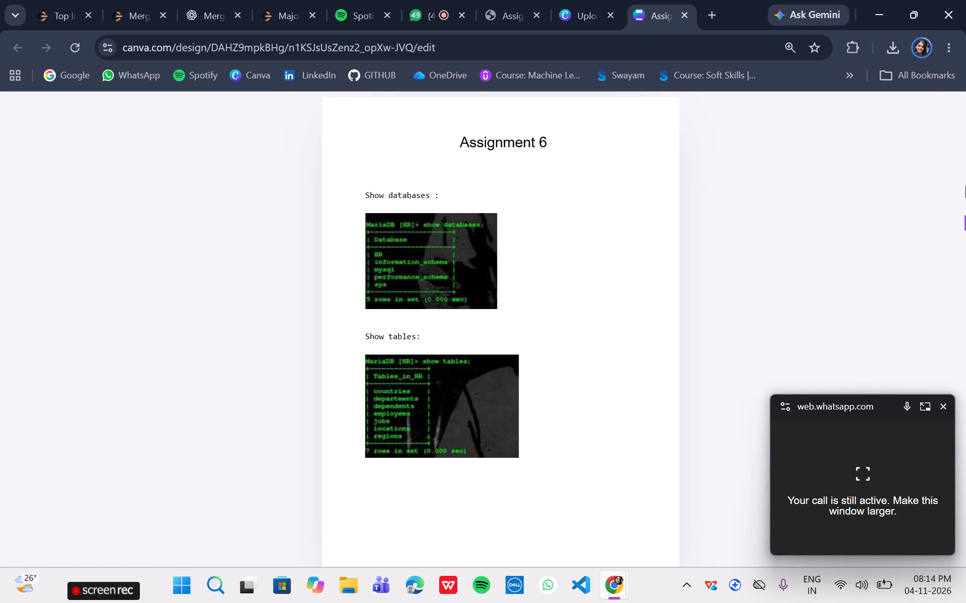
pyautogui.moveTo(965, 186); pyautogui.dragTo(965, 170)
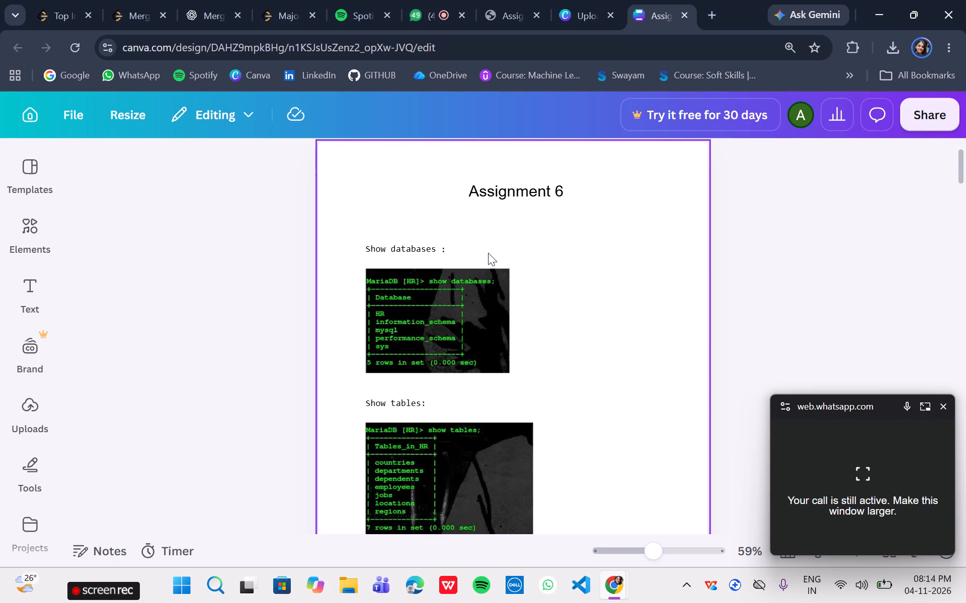
# Delete the "Show databases :" heading, including its separate colon, and the databases screenshot with its frame from page 1.
pyautogui.click(419, 243)
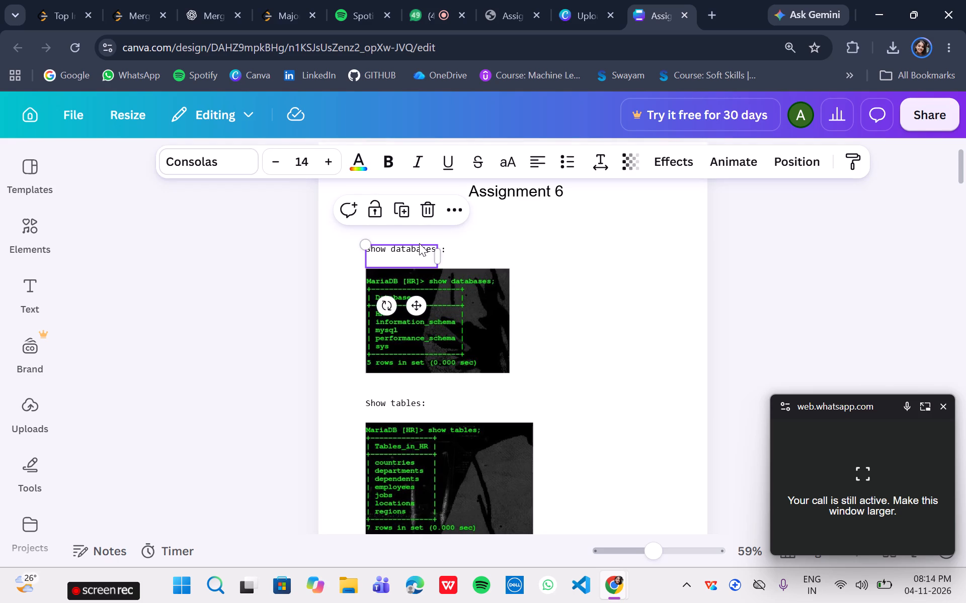
pyautogui.press('Delete')
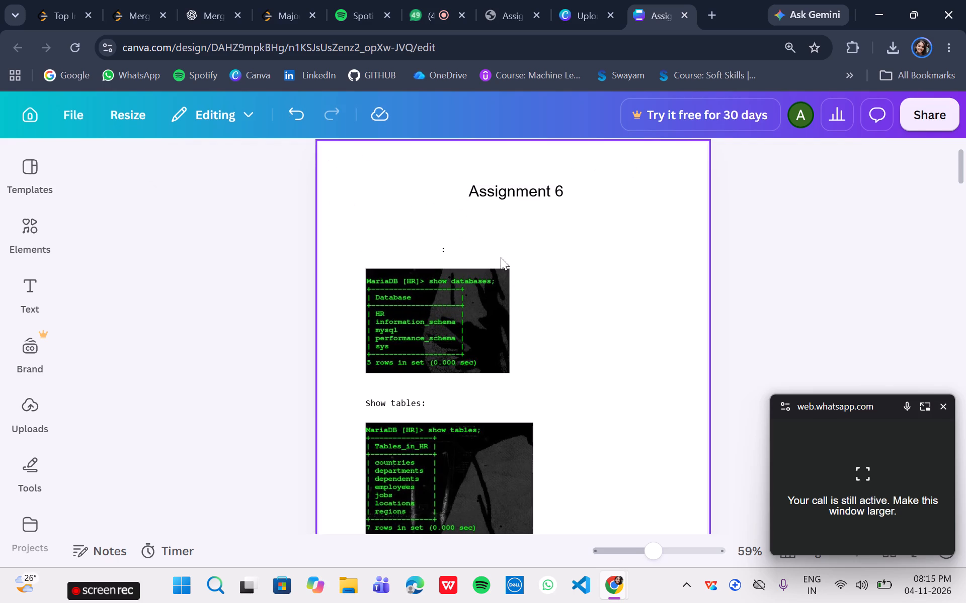
pyautogui.click(445, 252)
pyautogui.press('Delete')
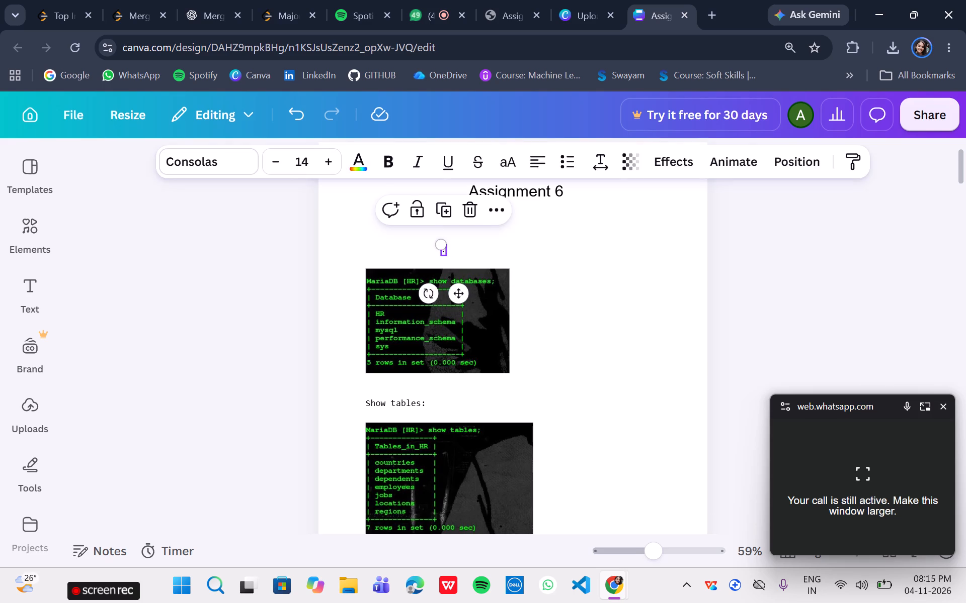
pyautogui.click(435, 279)
pyautogui.press('Delete')
pyautogui.click(435, 279)
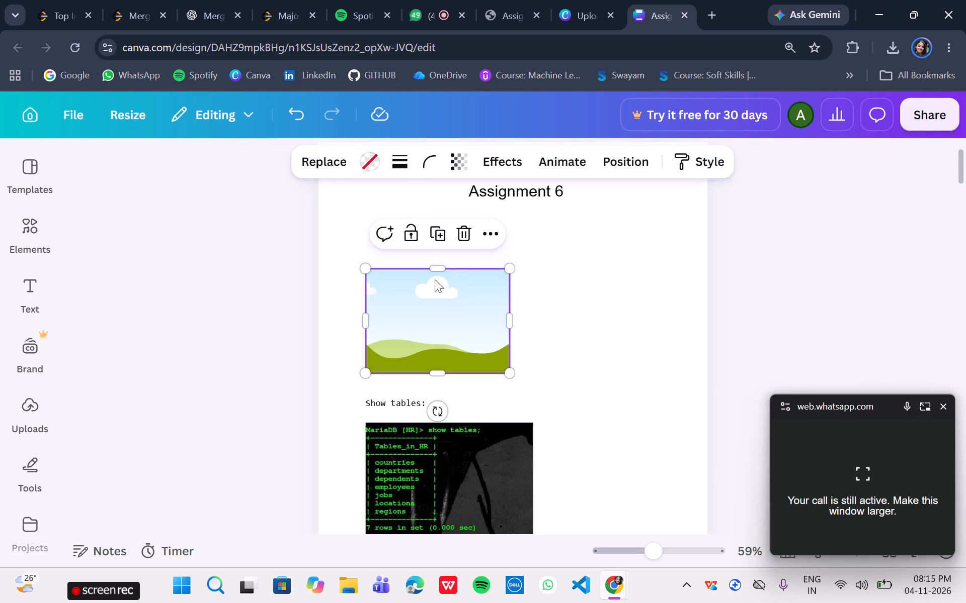
pyautogui.press('Delete')
# Delete the "Show tables:" heading and the tables screenshot with its frame from page 1.
pyautogui.click(397, 412)
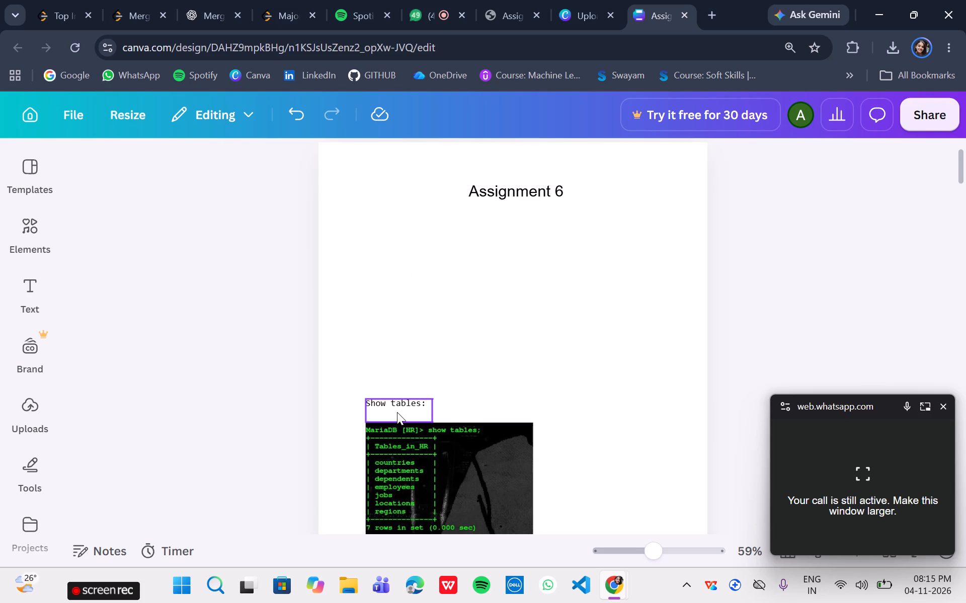
pyautogui.press('Delete')
pyautogui.click(400, 439)
pyautogui.press('Delete')
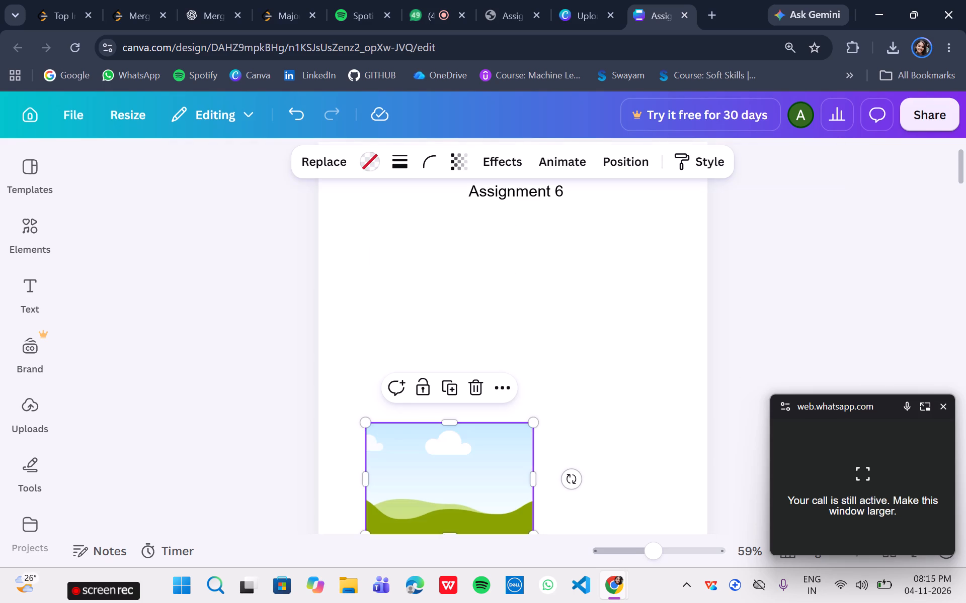
pyautogui.click(400, 439)
pyautogui.press('Delete')
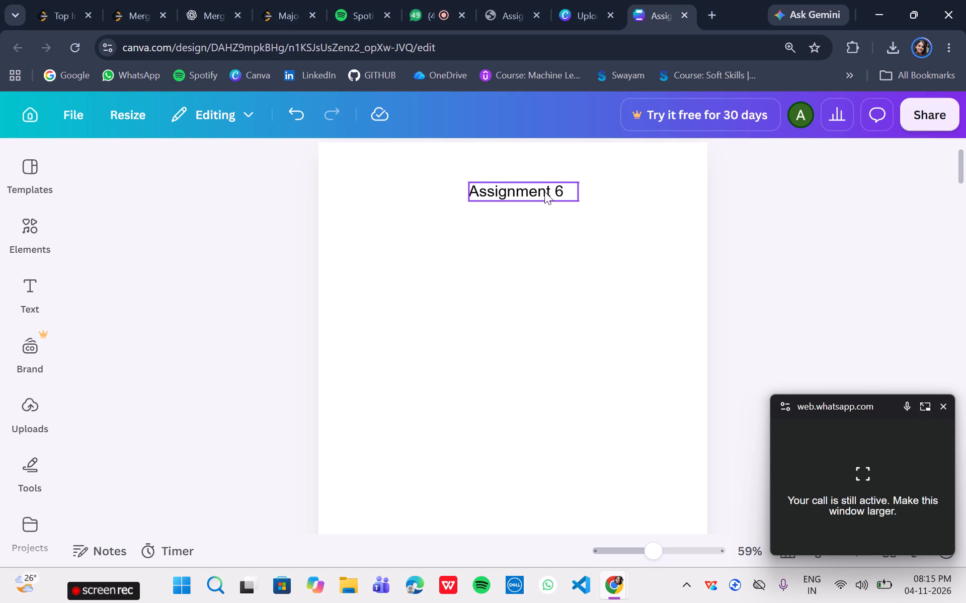
# Move the "Assignment 6" title from page 1 to the top of page 2, centred just above the Q1 text.
pyautogui.moveTo(550, 192); pyautogui.dragTo(562, 530)
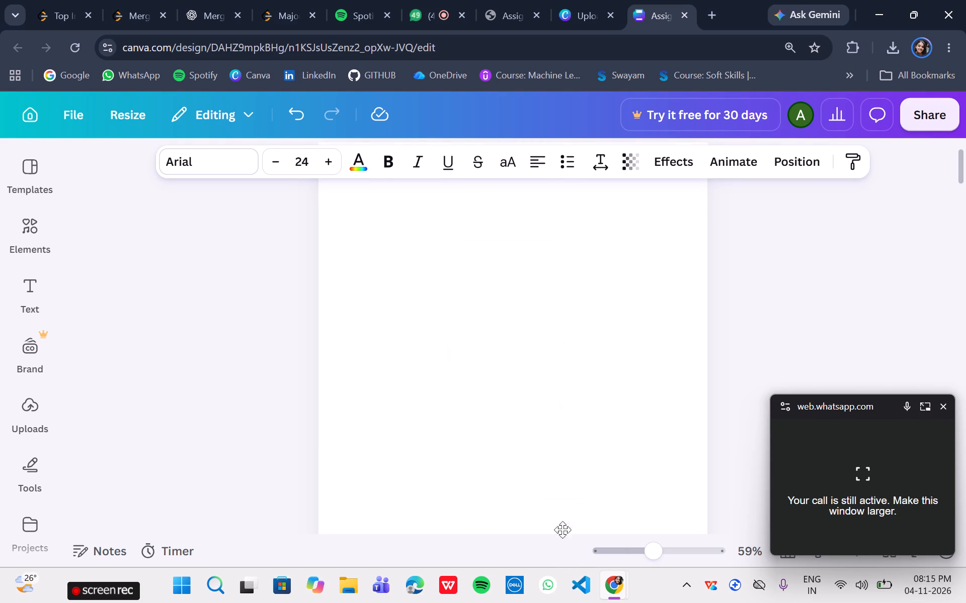
pyautogui.moveTo(562, 530); pyautogui.dragTo(565, 514)
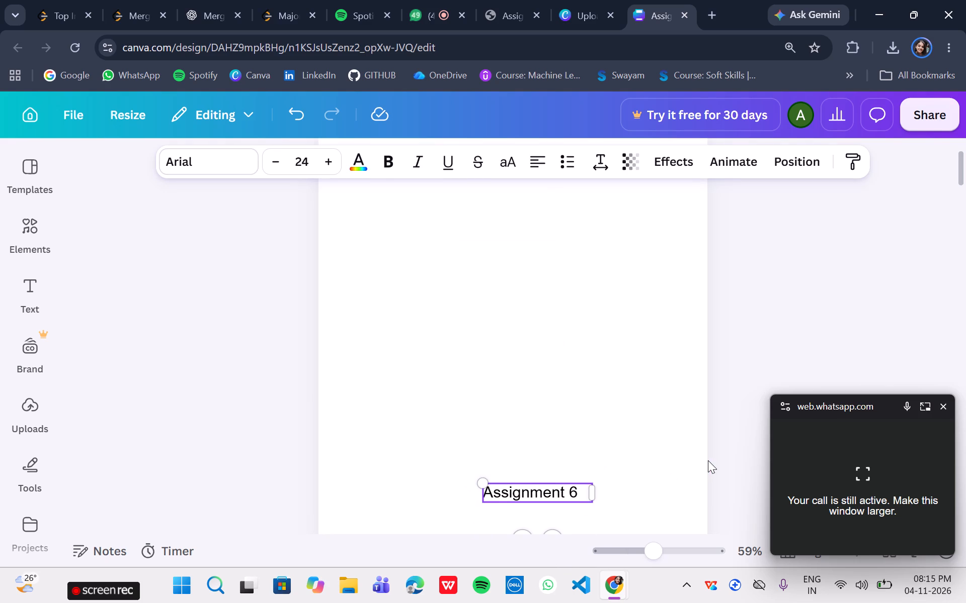
pyautogui.moveTo(962, 177); pyautogui.dragTo(960, 204)
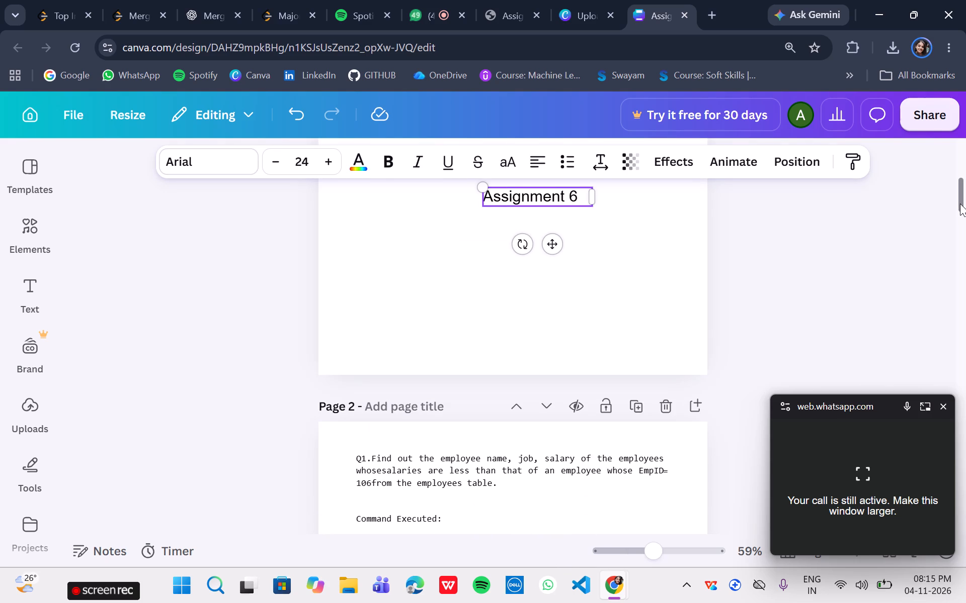
pyautogui.moveTo(960, 204); pyautogui.dragTo(960, 203)
pyautogui.moveTo(532, 202); pyautogui.dragTo(501, 407)
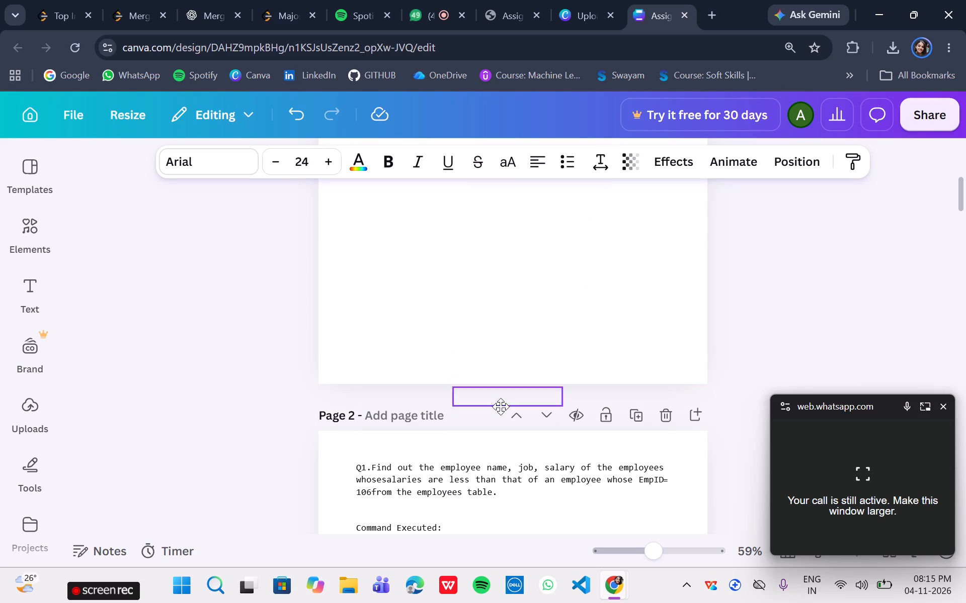
pyautogui.moveTo(501, 407); pyautogui.dragTo(499, 445)
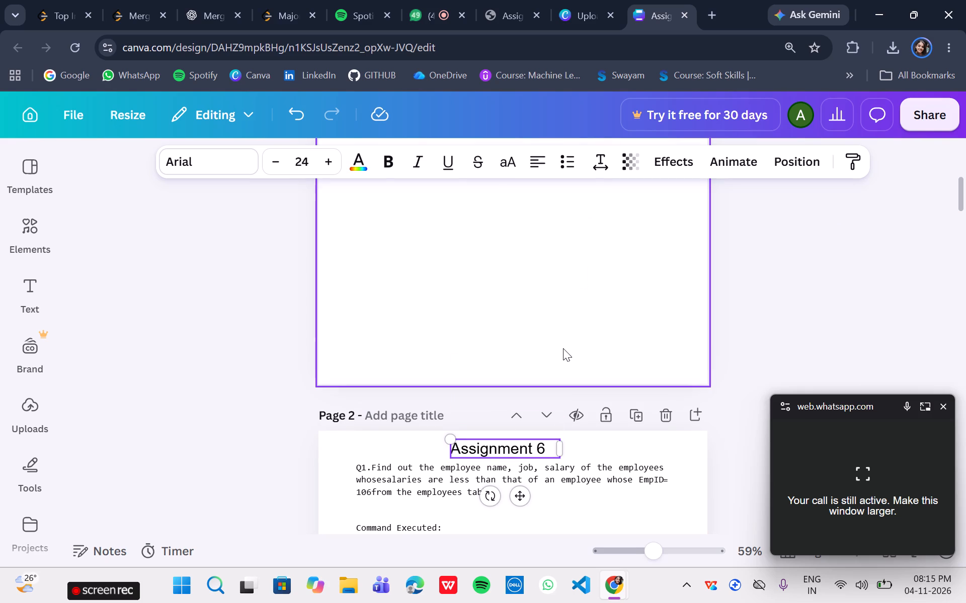
# Delete the emptied first page of the document.
pyautogui.click(563, 348)
pyautogui.moveTo(960, 187); pyautogui.dragTo(957, 139)
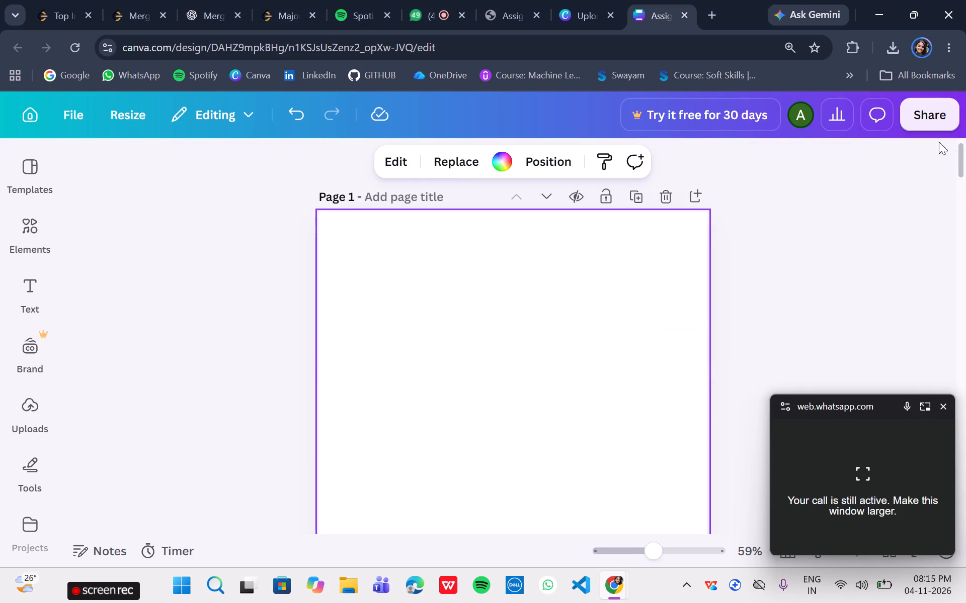
pyautogui.click(664, 202)
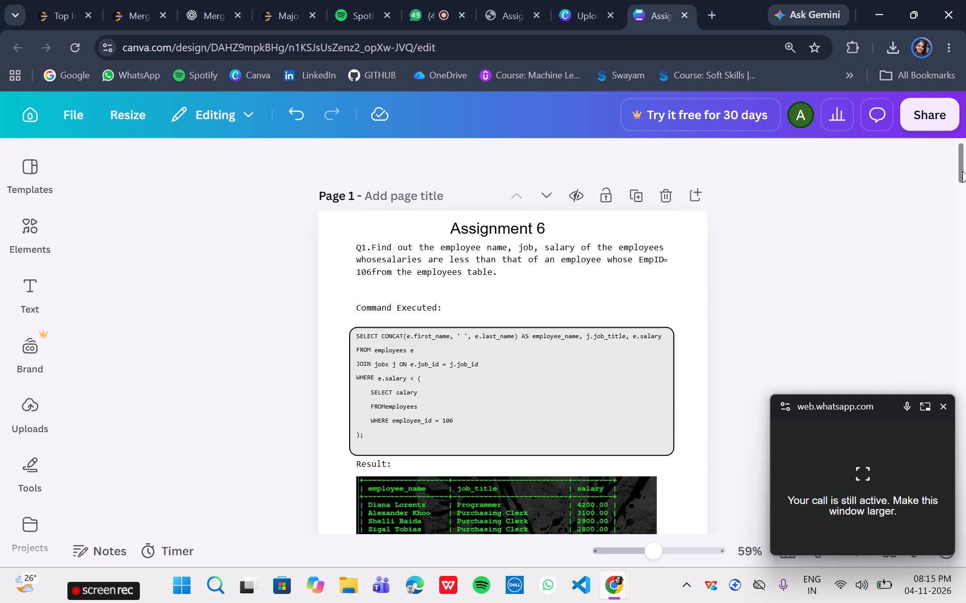
# Move the Q1 result screenshot and its "Result:" label down the page, leaving a gap below the command box.
pyautogui.moveTo(962, 171); pyautogui.dragTo(962, 196)
pyautogui.click(519, 286)
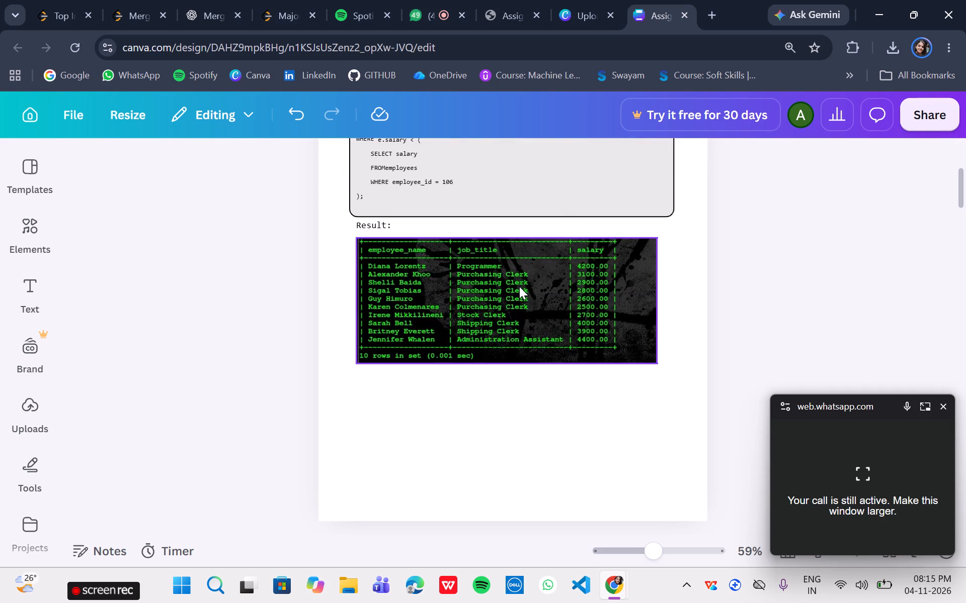
pyautogui.moveTo(519, 286); pyautogui.dragTo(514, 357)
pyautogui.moveTo(371, 221); pyautogui.dragTo(371, 282)
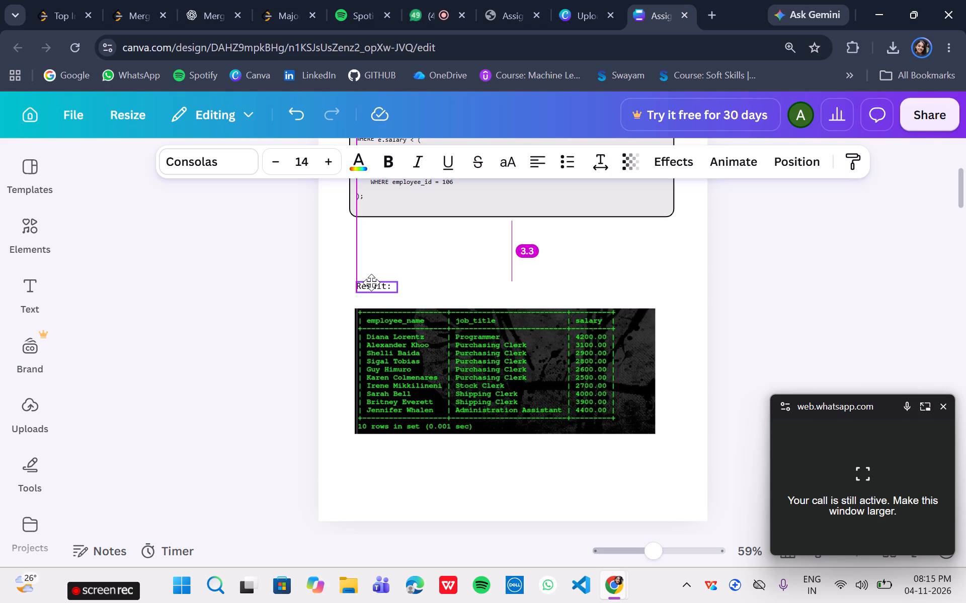
pyautogui.moveTo(371, 282); pyautogui.dragTo(371, 286)
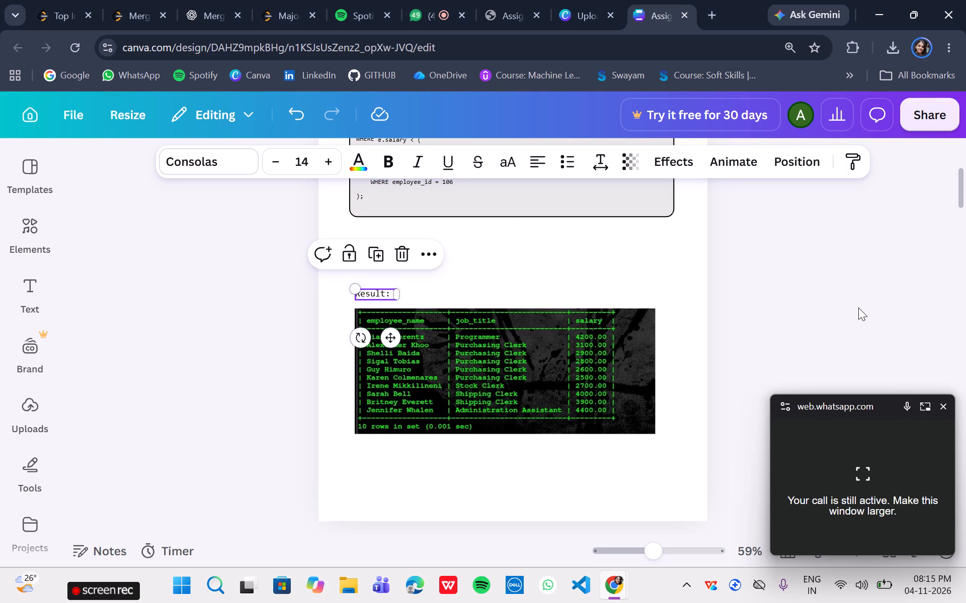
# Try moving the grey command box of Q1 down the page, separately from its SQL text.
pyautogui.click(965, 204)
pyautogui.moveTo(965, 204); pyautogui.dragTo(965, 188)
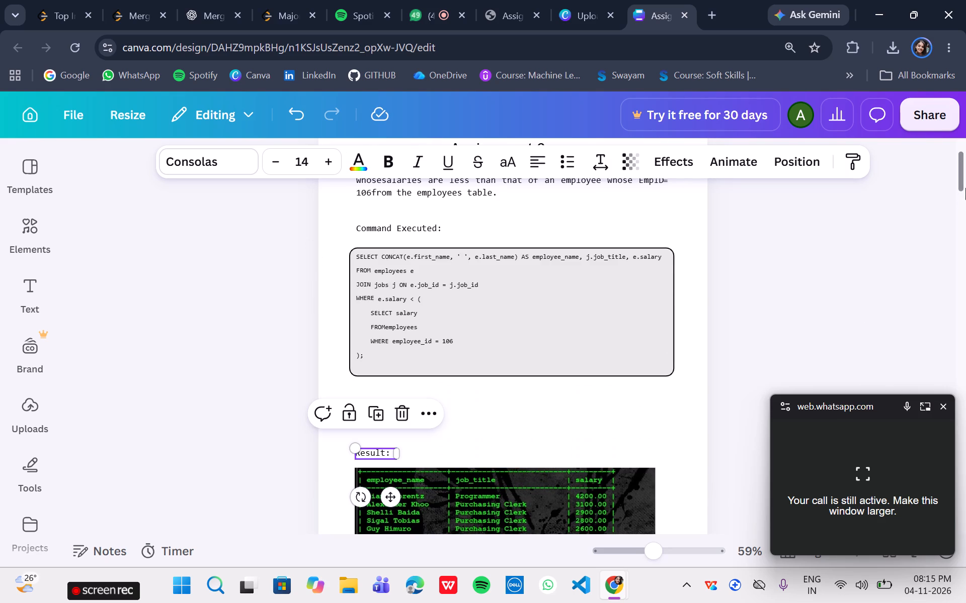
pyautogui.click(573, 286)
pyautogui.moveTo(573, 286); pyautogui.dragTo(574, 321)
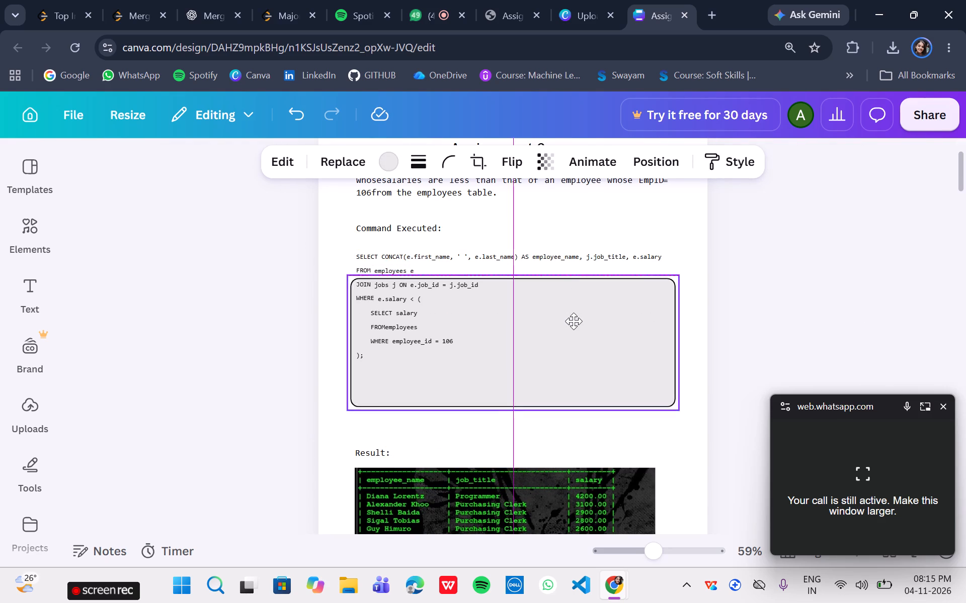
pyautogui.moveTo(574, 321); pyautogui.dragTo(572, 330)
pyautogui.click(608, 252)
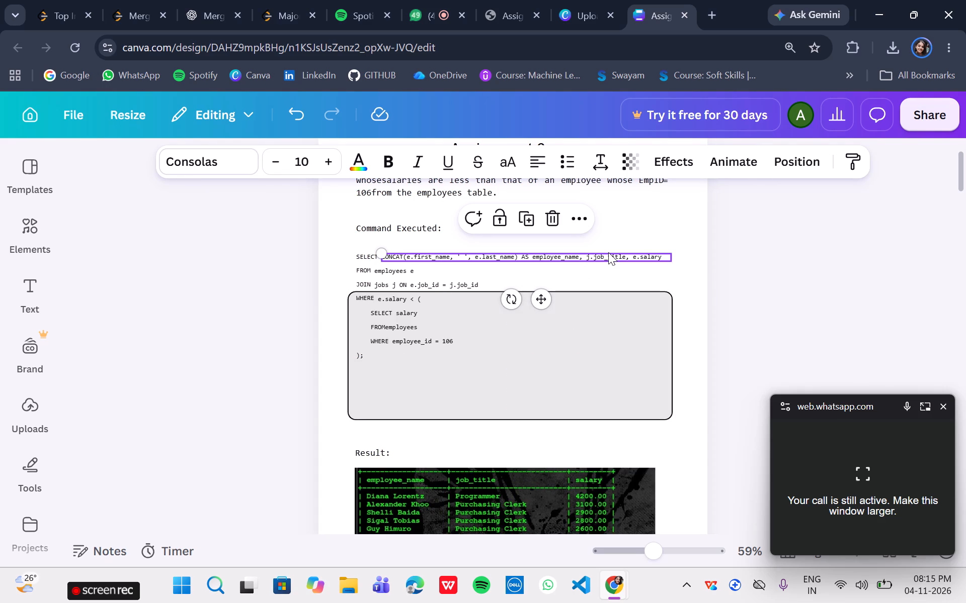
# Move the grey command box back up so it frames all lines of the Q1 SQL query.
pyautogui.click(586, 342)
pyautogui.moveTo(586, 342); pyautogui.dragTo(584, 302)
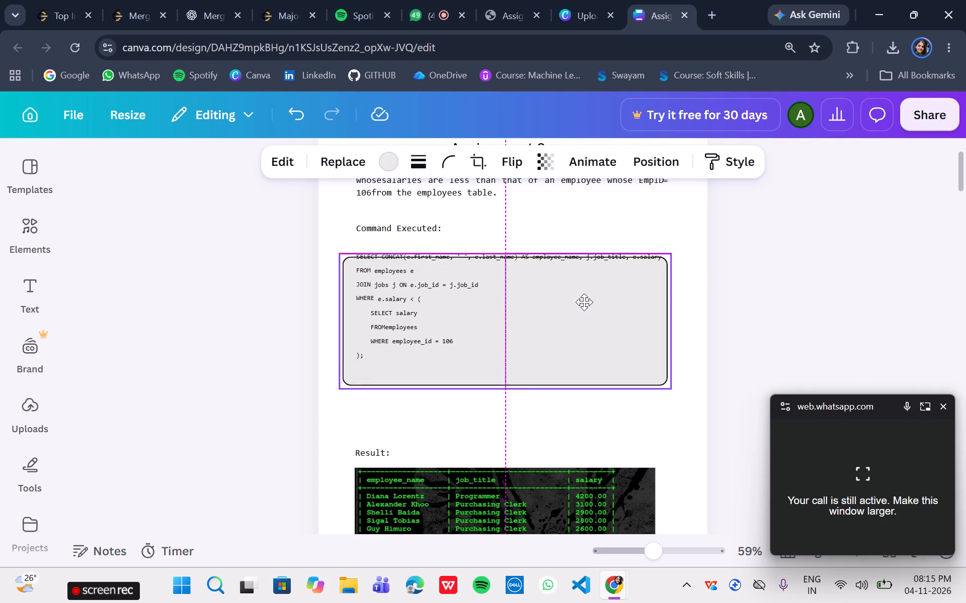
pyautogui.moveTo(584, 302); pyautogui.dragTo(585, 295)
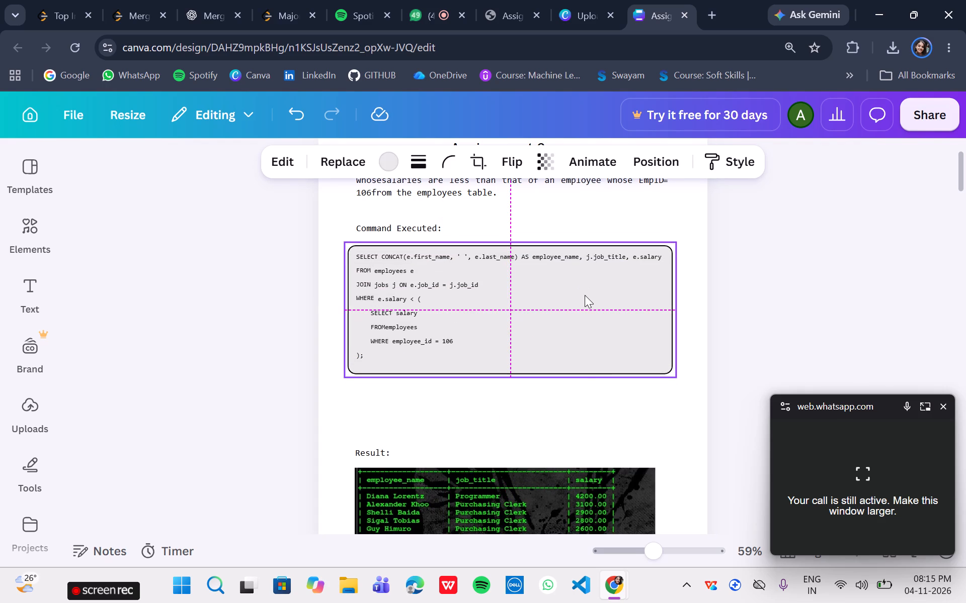
# Move the Q1 "Result:" label and its result screenshot up beneath the command box, with gaps of about 0.9 above and below the label.
pyautogui.moveTo(372, 450); pyautogui.dragTo(372, 397)
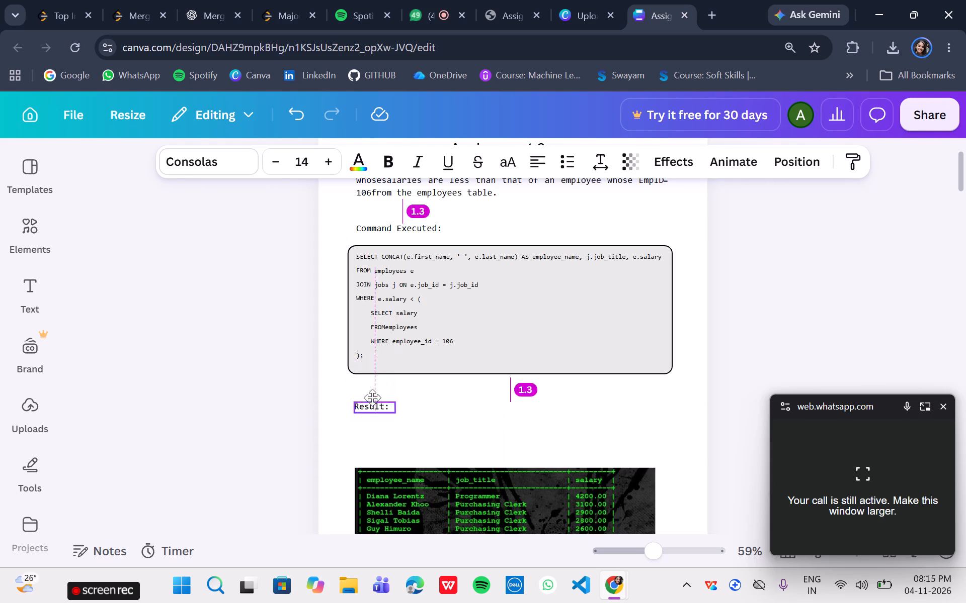
pyautogui.moveTo(372, 397); pyautogui.dragTo(374, 393)
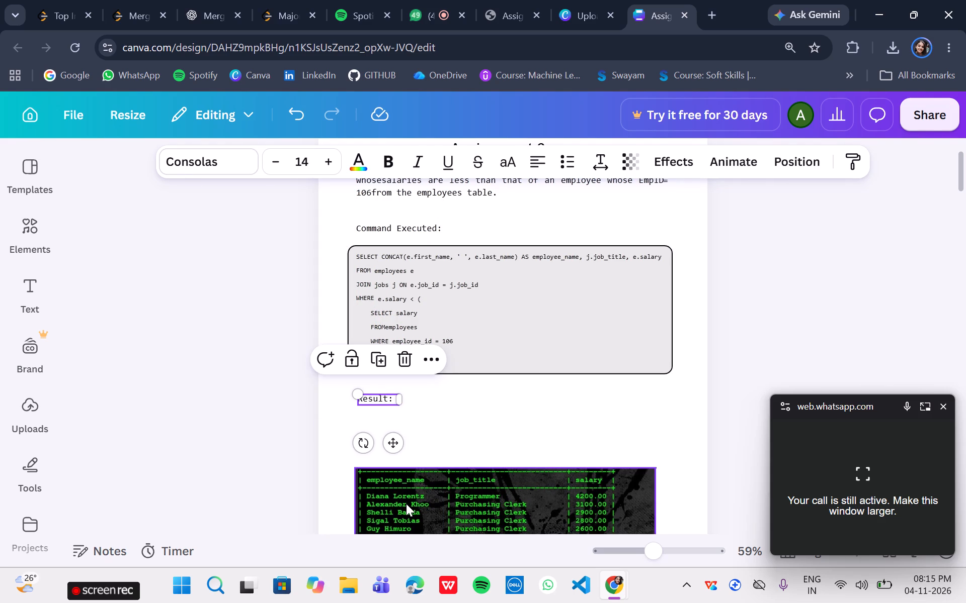
pyautogui.click(407, 504)
pyautogui.moveTo(407, 504); pyautogui.dragTo(407, 455)
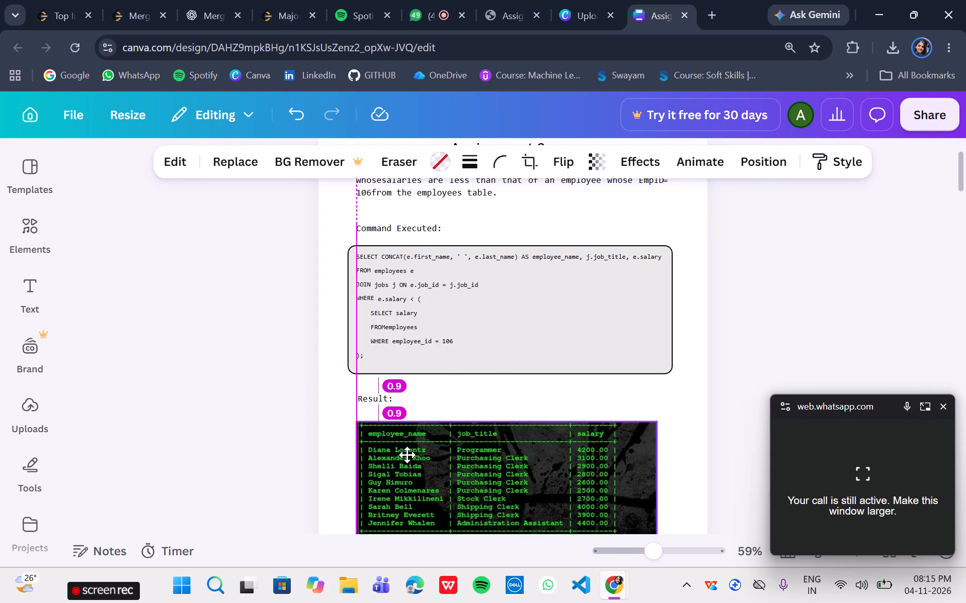
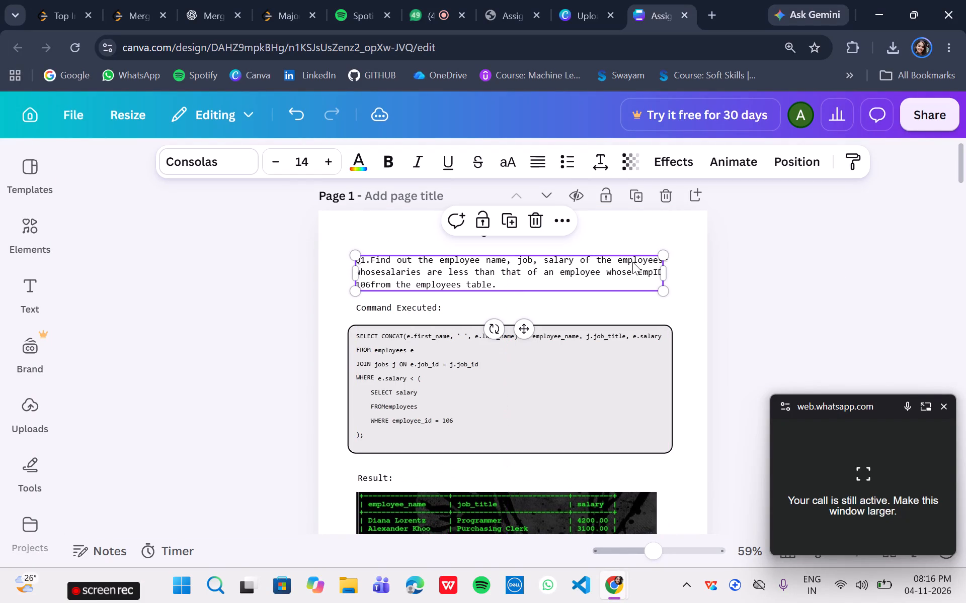
# Nudge the "Command Executed:" label slightly down, closer to the Q1 command box.
pyautogui.click(375, 304)
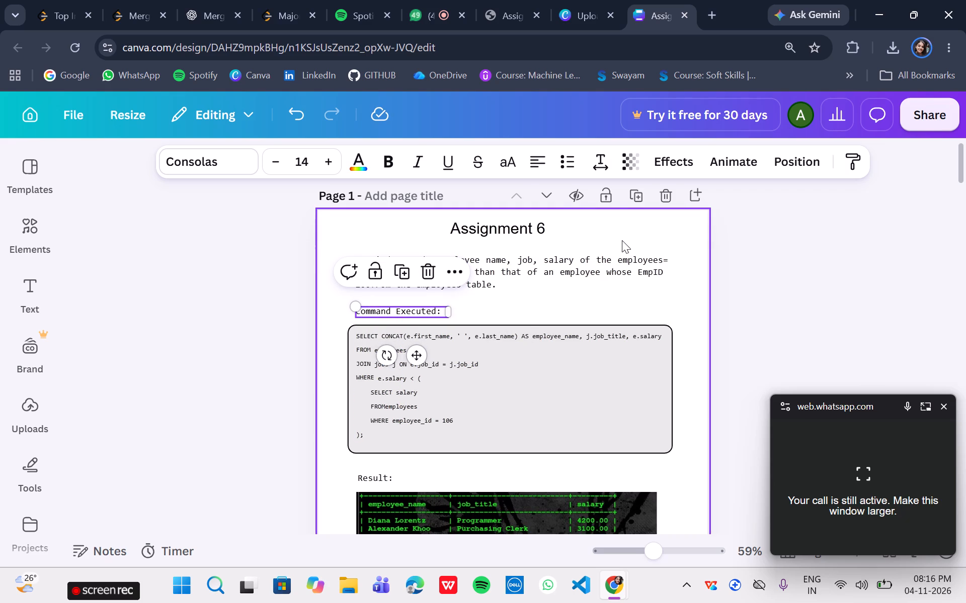
# Shift the Q1 question text slightly down on page 1 and move the "Assignment 6" title down, horizontally centred above it.
pyautogui.moveTo(617, 259); pyautogui.dragTo(617, 266)
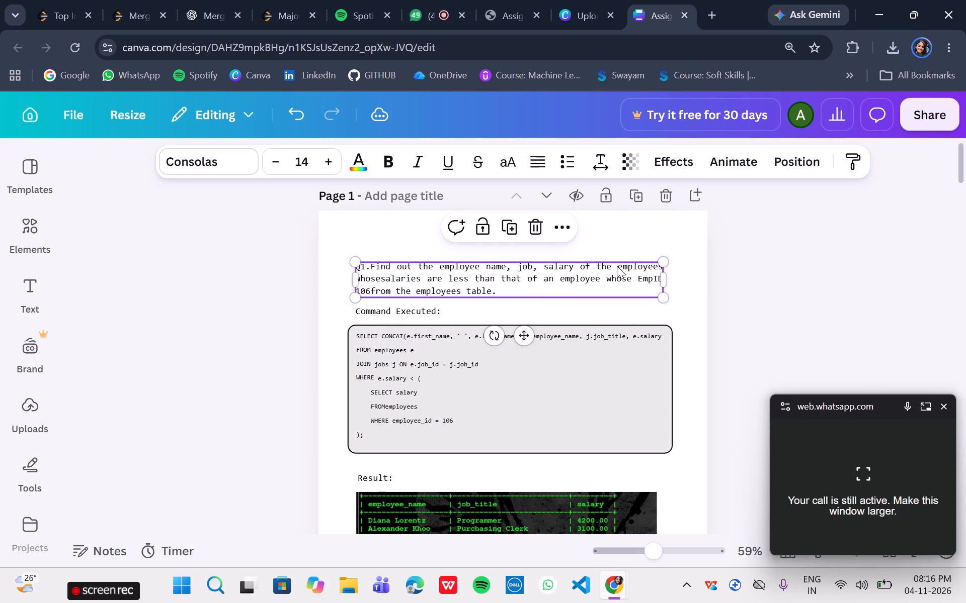
pyautogui.click(628, 214)
pyautogui.moveTo(516, 228); pyautogui.dragTo(531, 238)
# Centre-align the "Assignment 6" title text and set its font to Times New Roman.
pyautogui.tripleClick(531, 238)
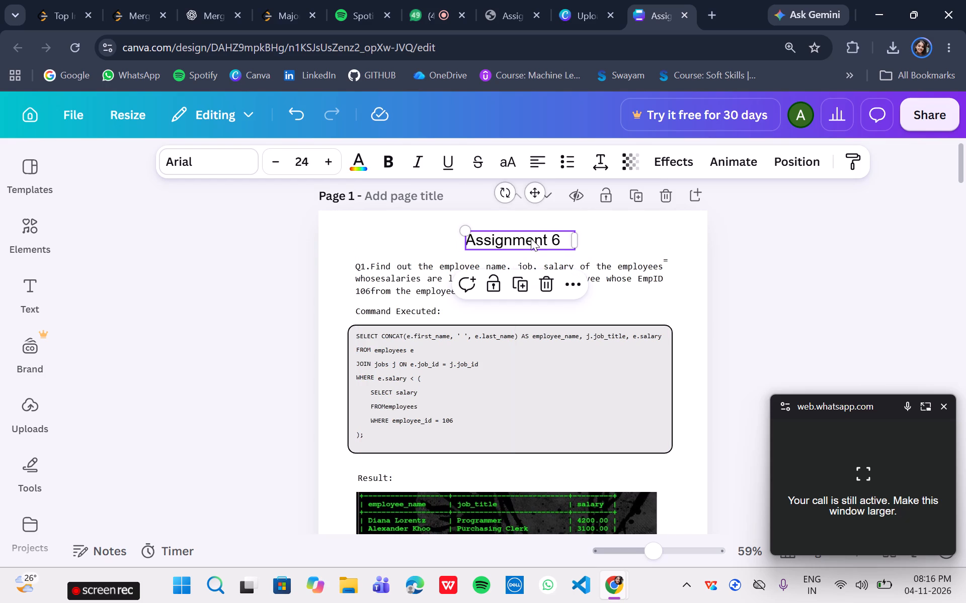
pyautogui.click(530, 160)
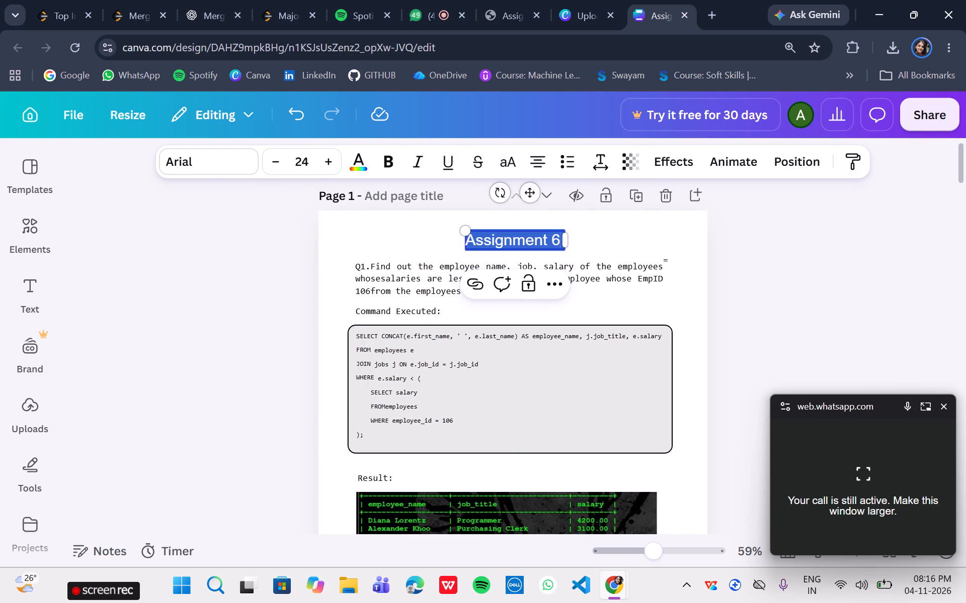
pyautogui.click(219, 167)
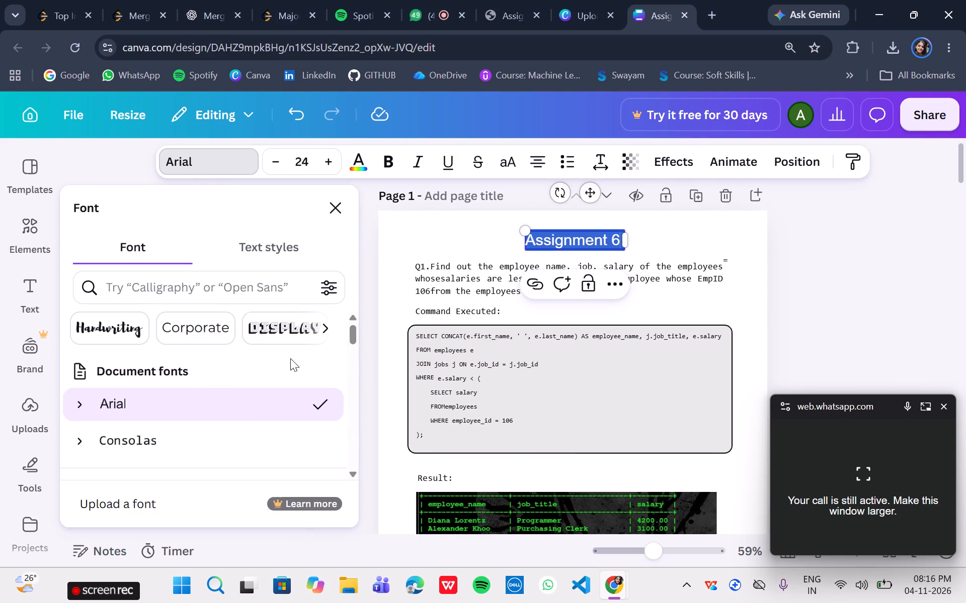
pyautogui.moveTo(355, 327); pyautogui.dragTo(356, 340)
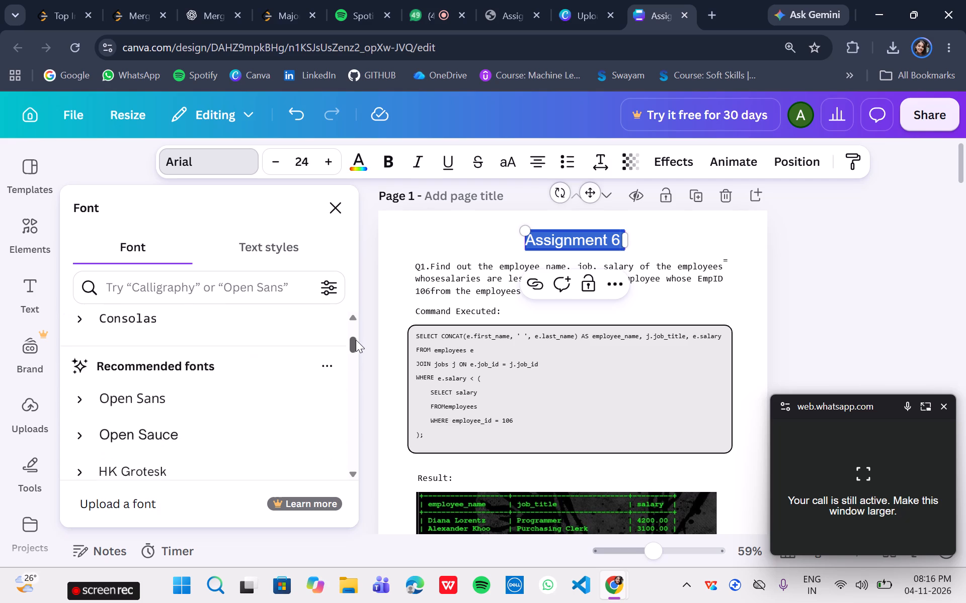
pyautogui.moveTo(356, 340); pyautogui.dragTo(357, 362)
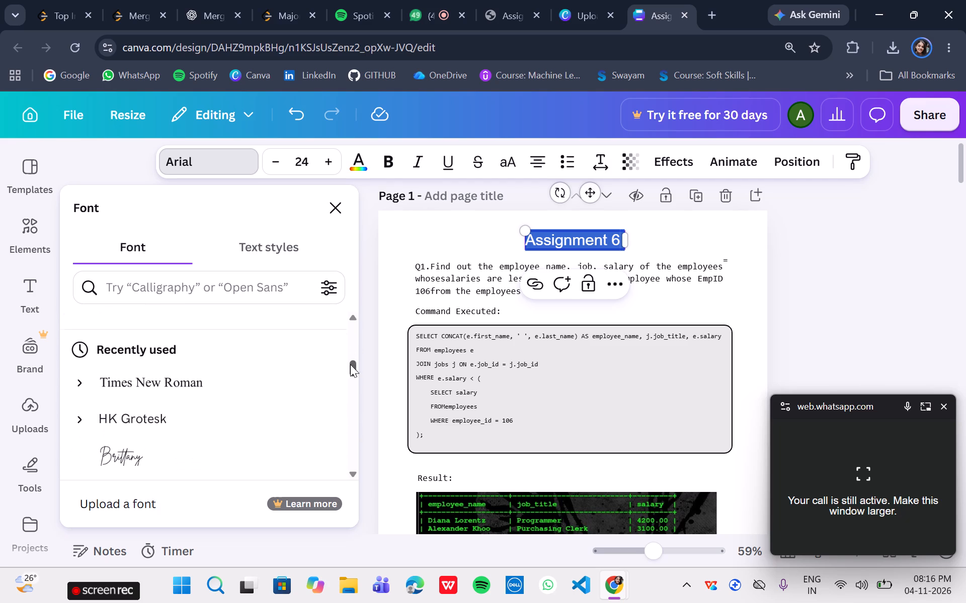
pyautogui.click(241, 386)
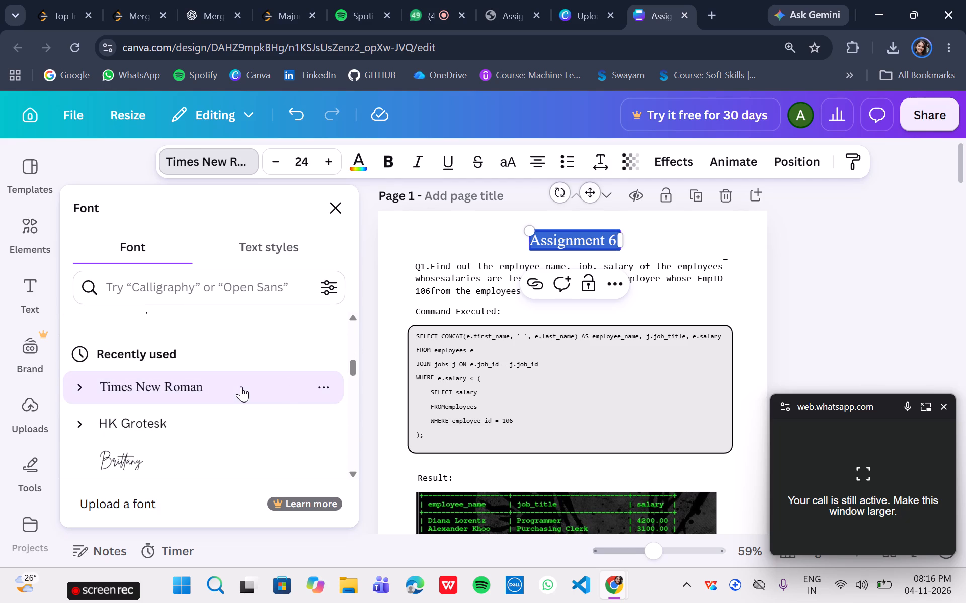
pyautogui.click(368, 370)
pyautogui.click(722, 269)
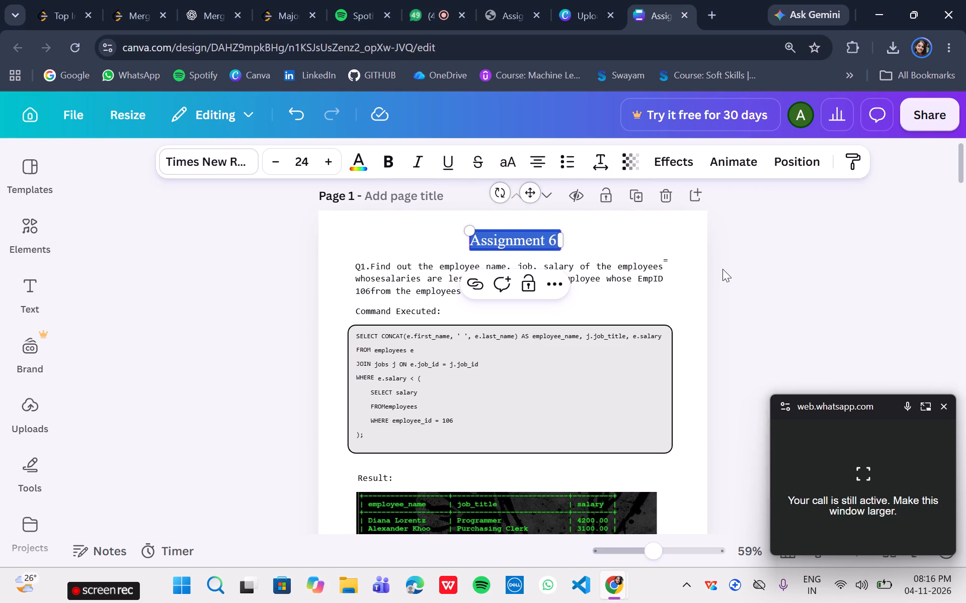
pyautogui.click(963, 148)
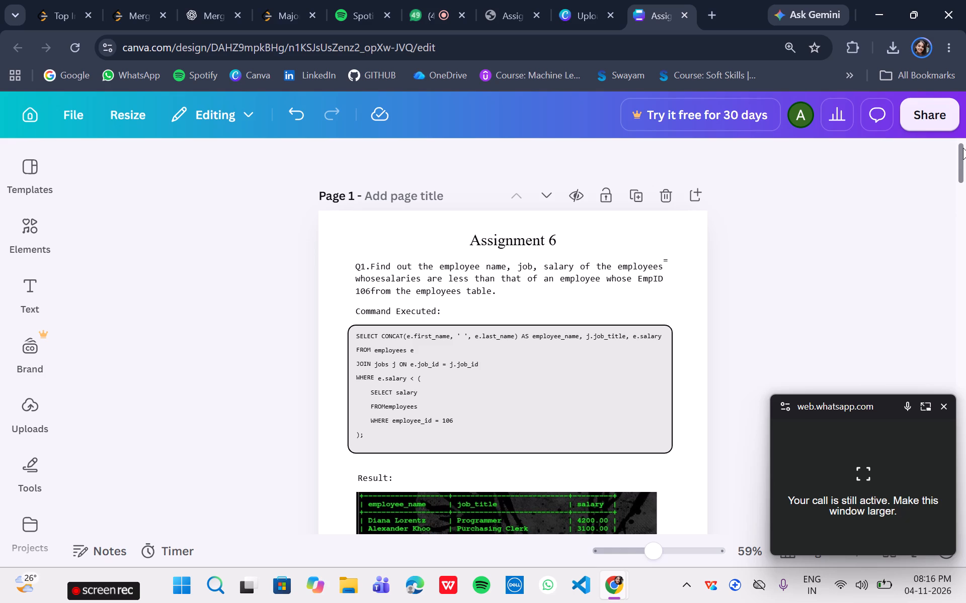
# Format the "Assignment 6" title as bold, italic and all uppercase.
pyautogui.doubleClick(543, 243)
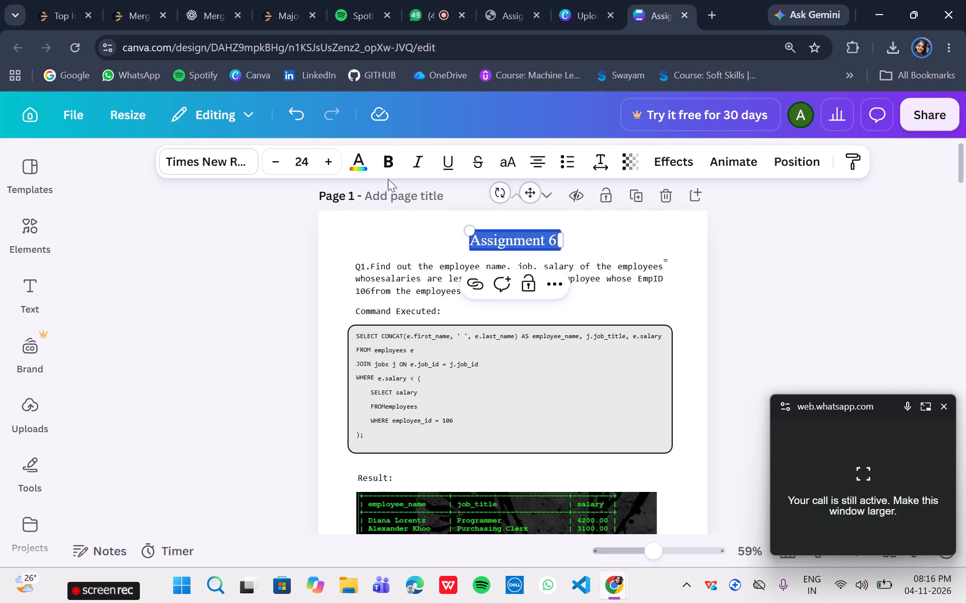
pyautogui.click(394, 158)
pyautogui.click(219, 371)
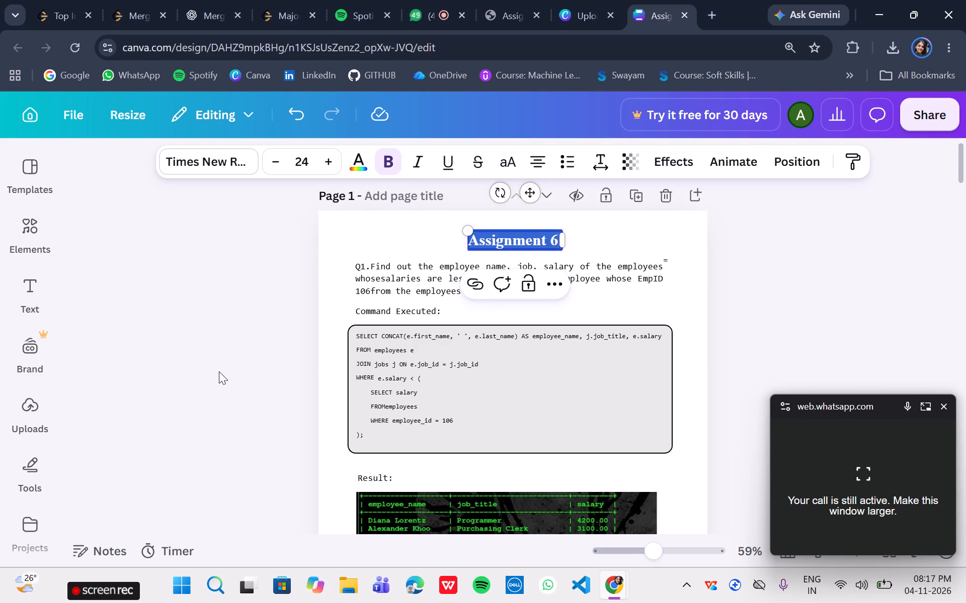
pyautogui.tripleClick(548, 247)
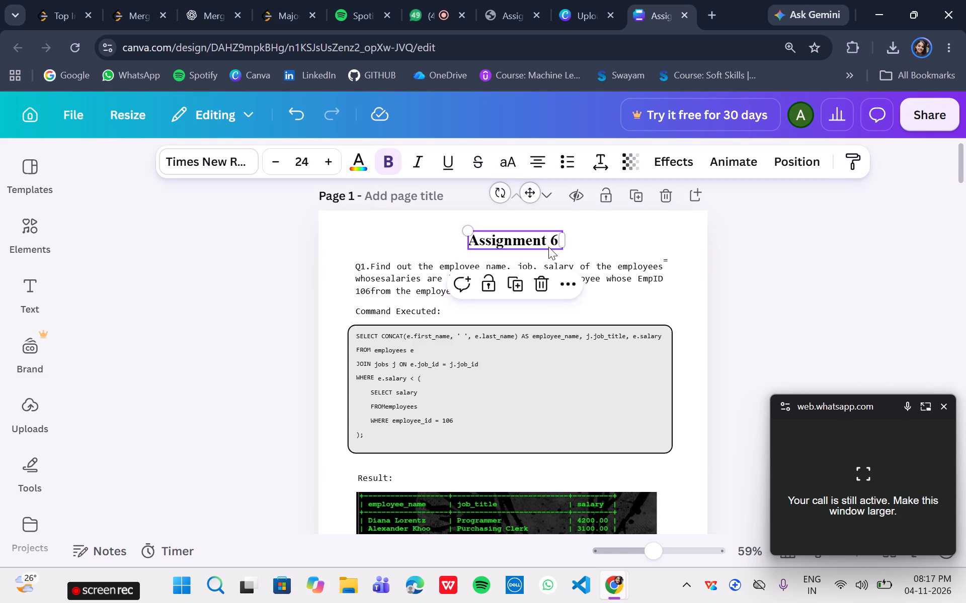
pyautogui.click(510, 166)
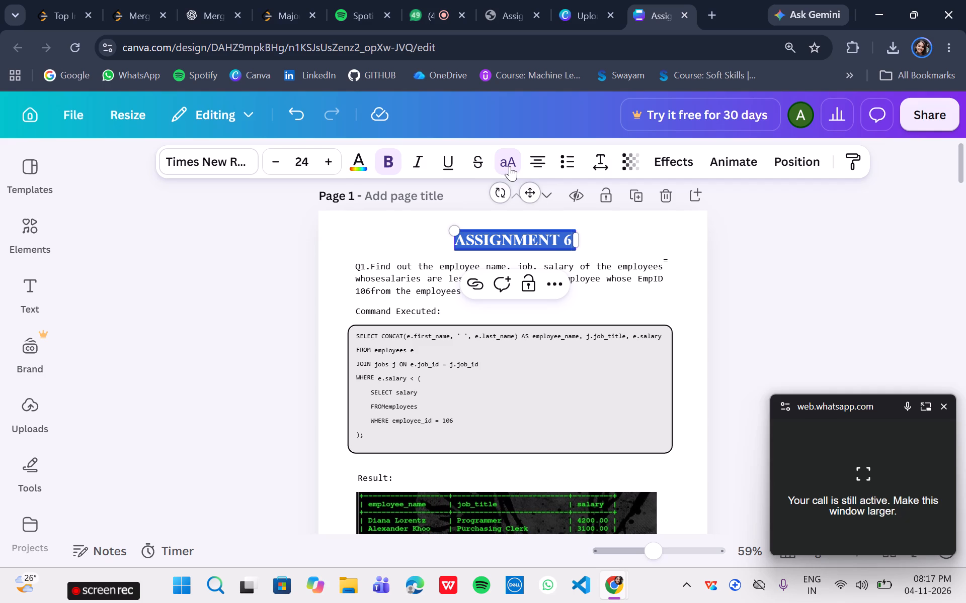
pyautogui.click(427, 168)
pyautogui.click(157, 293)
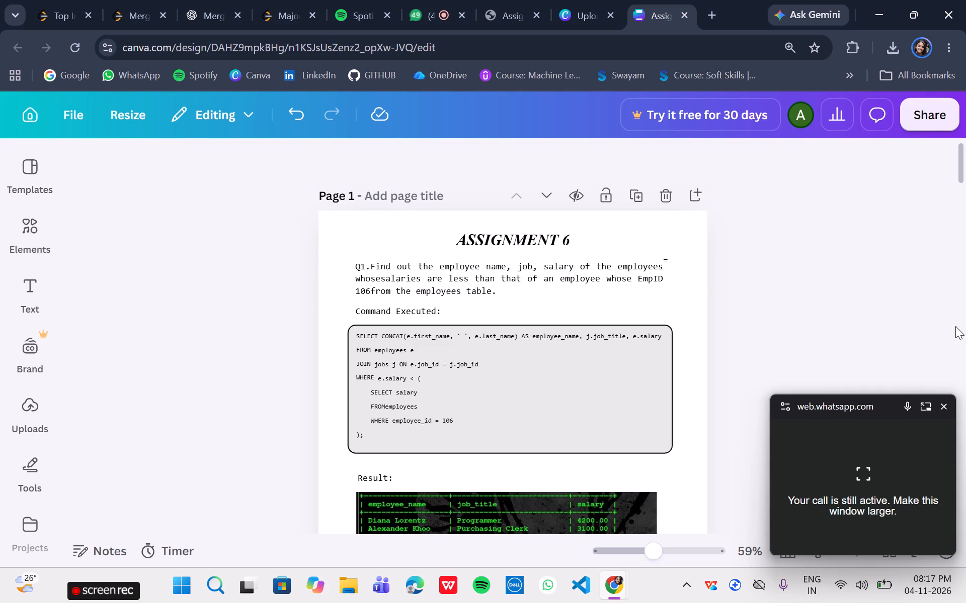
# Shrink the Q1 result screenshot on page 1 proportionally to about three quarters of its width, keeping its upper-left corner fixed.
pyautogui.moveTo(964, 154); pyautogui.dragTo(965, 177)
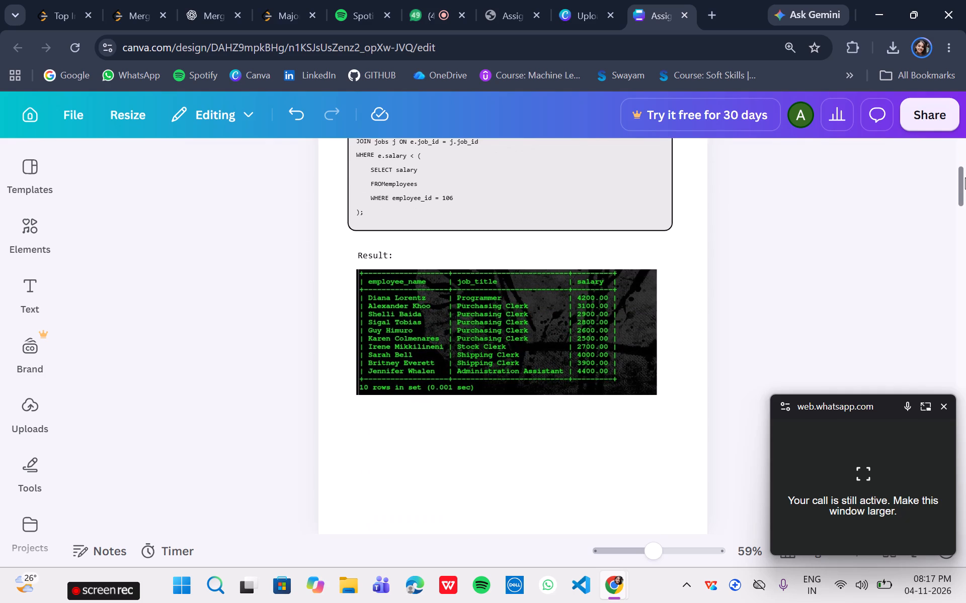
pyautogui.moveTo(965, 177); pyautogui.dragTo(965, 205)
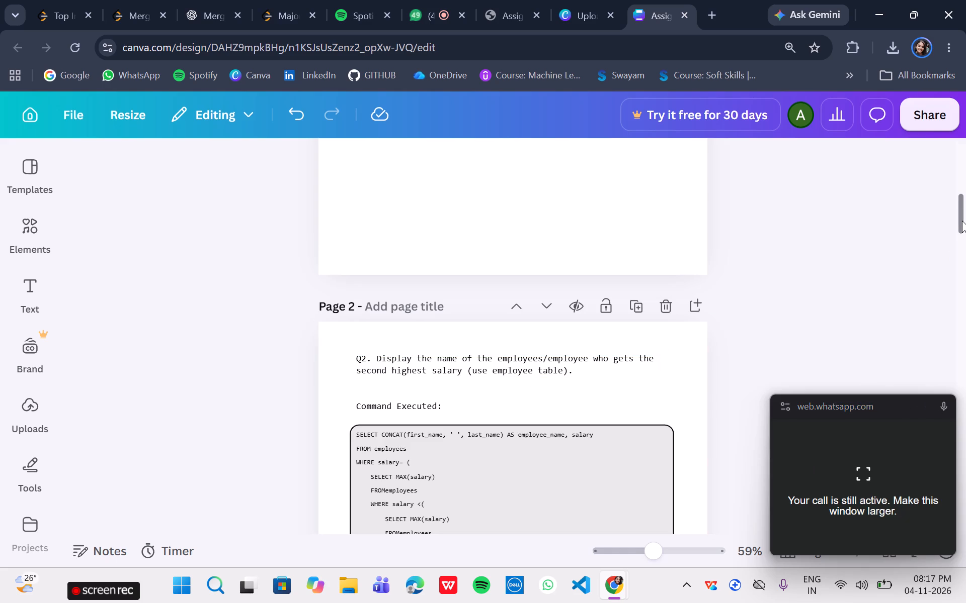
pyautogui.moveTo(962, 221); pyautogui.dragTo(965, 183)
pyautogui.click(573, 444)
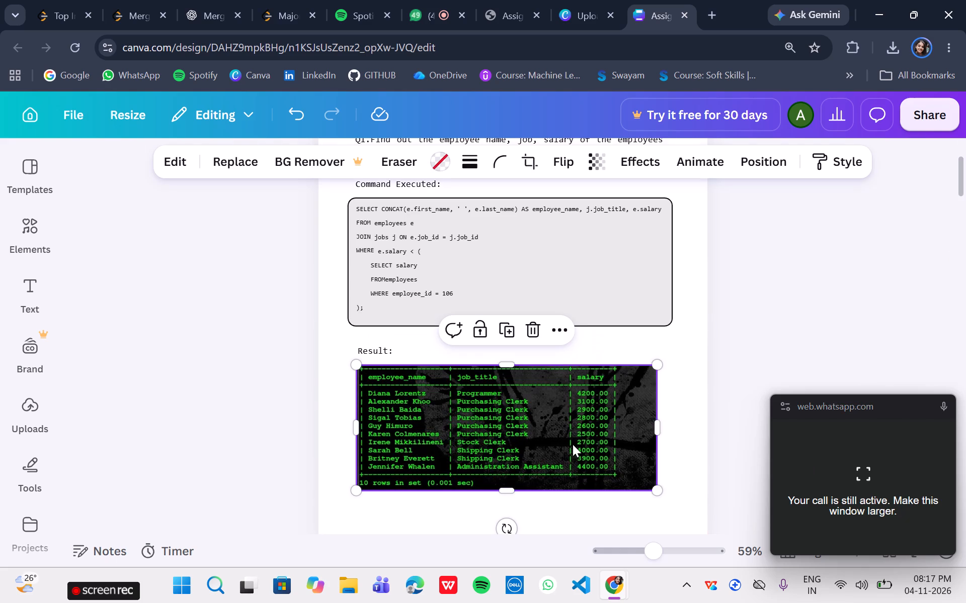
pyautogui.moveTo(658, 489); pyautogui.dragTo(552, 445)
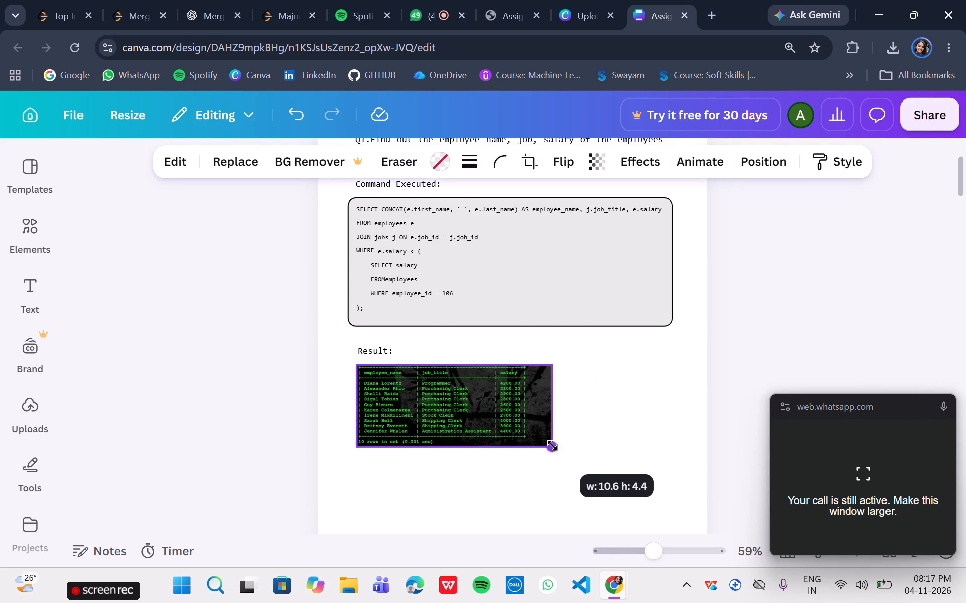
pyautogui.moveTo(552, 445); pyautogui.dragTo(594, 453)
pyautogui.click(654, 438)
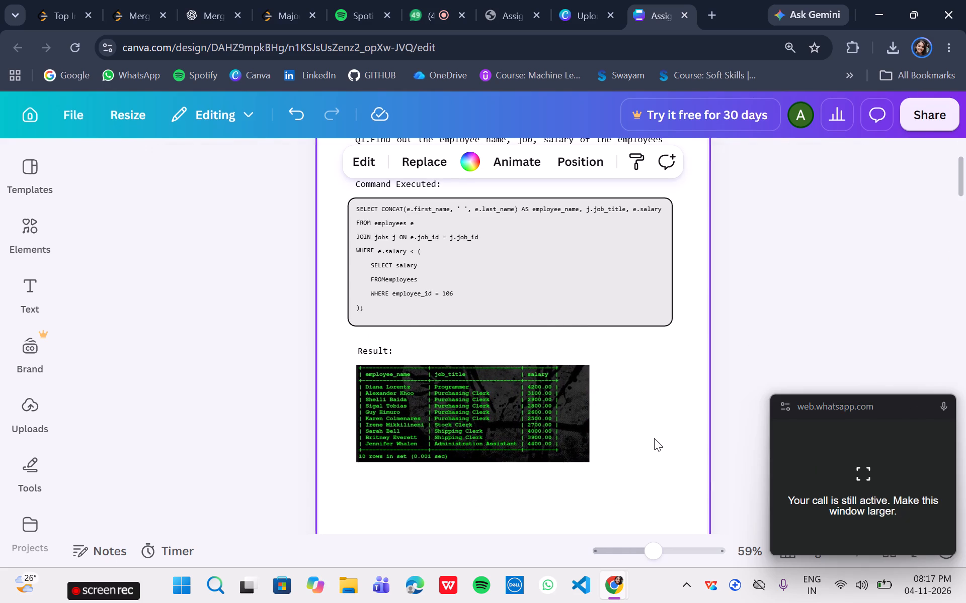
# Go to the Q2 question, command and result on page 2.
pyautogui.moveTo(965, 174); pyautogui.dragTo(965, 222)
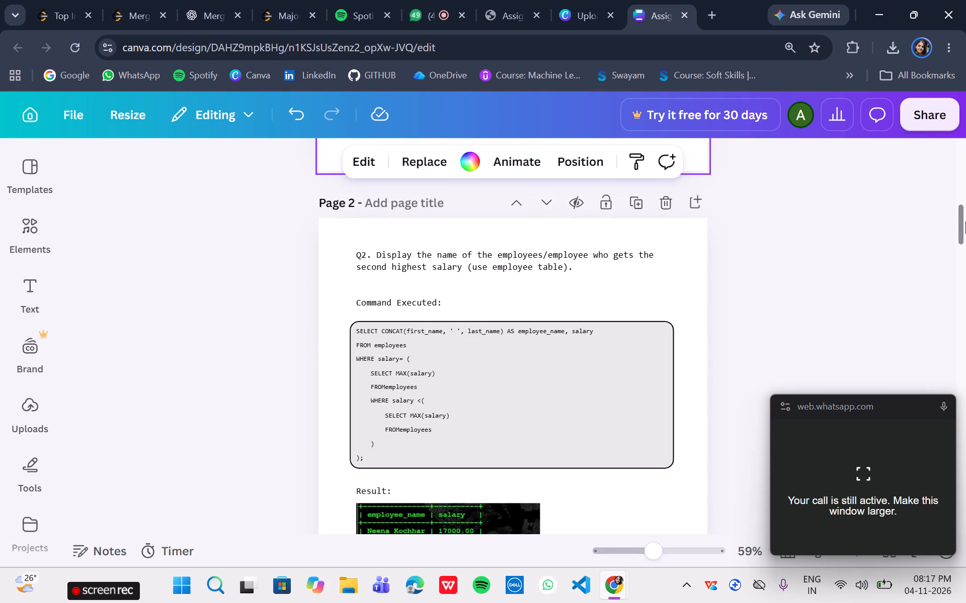
pyautogui.moveTo(965, 222); pyautogui.dragTo(964, 224)
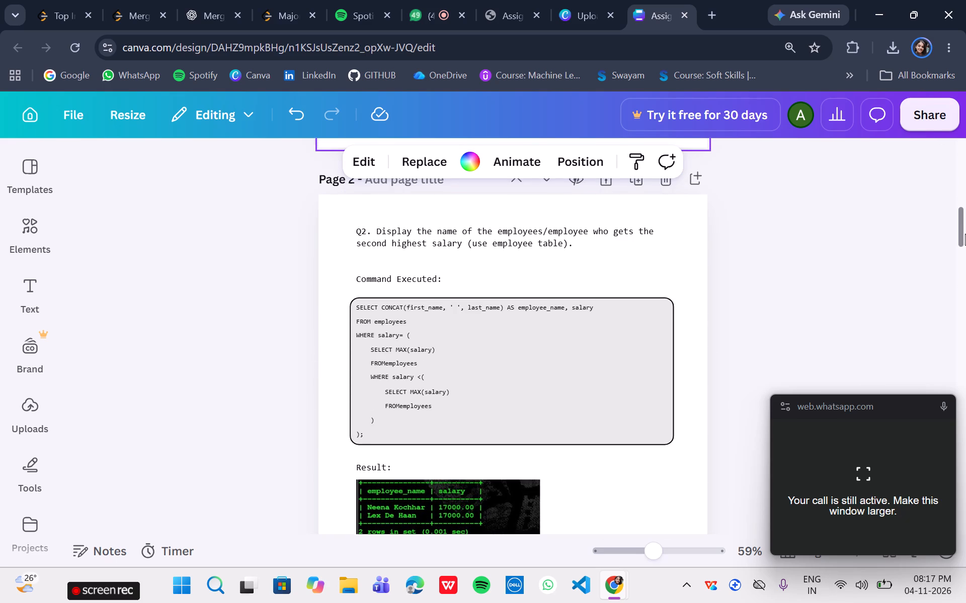
# Look through the Q2 page and the pages after it in the imported design, checking their questions, commands and results.
pyautogui.doubleClick(375, 232)
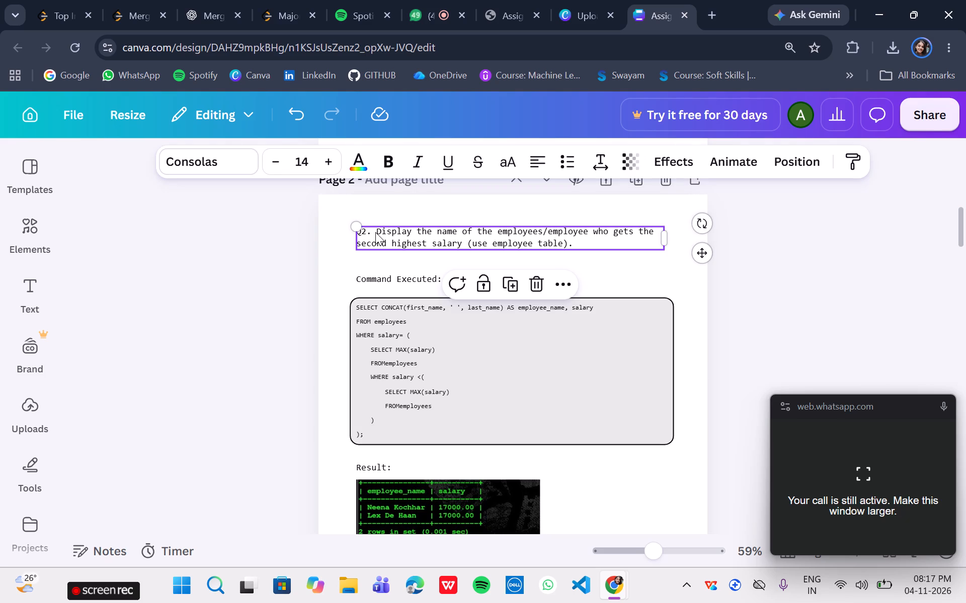
pyautogui.click(794, 317)
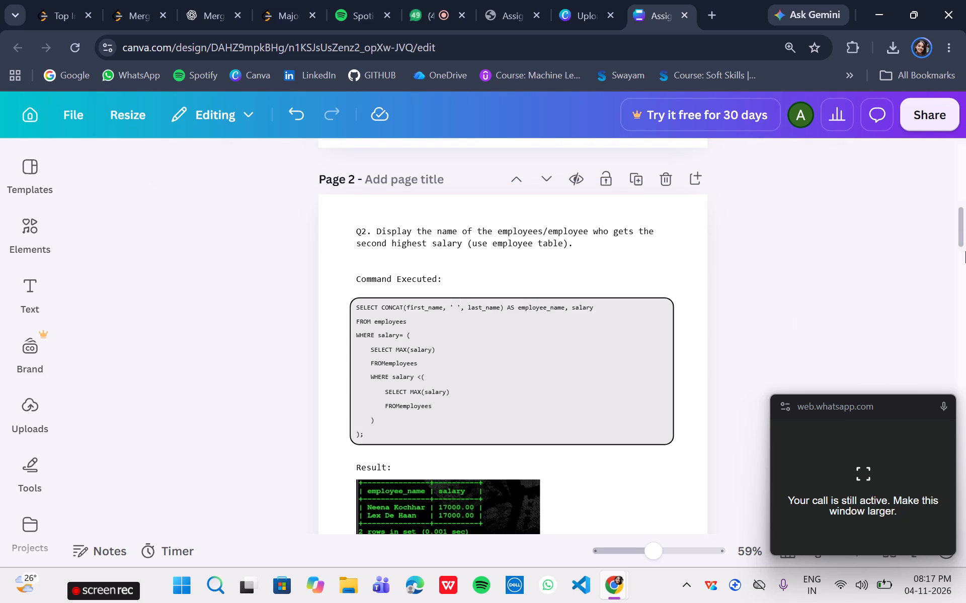
pyautogui.moveTo(963, 225); pyautogui.dragTo(962, 277)
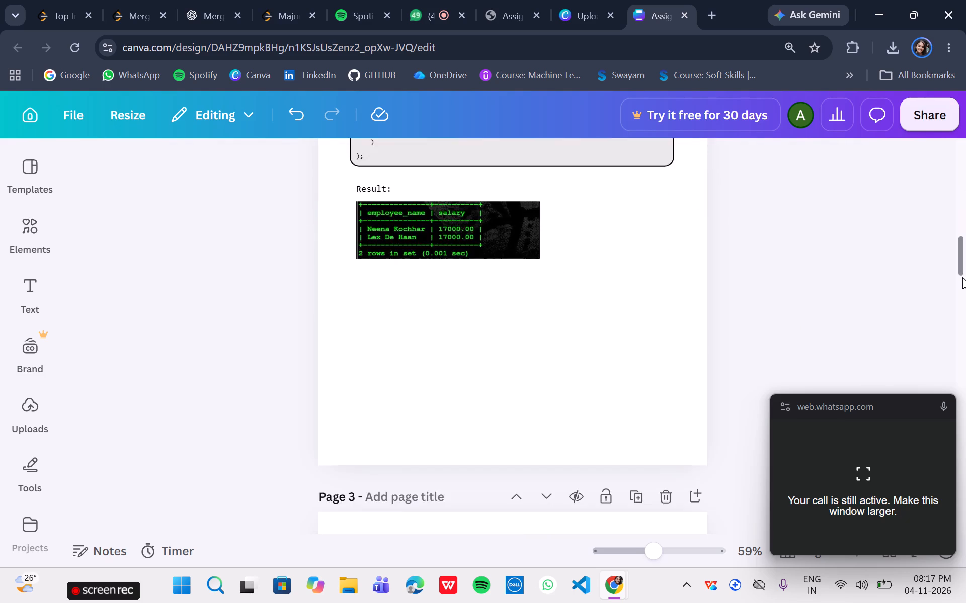
pyautogui.moveTo(962, 277); pyautogui.dragTo(960, 367)
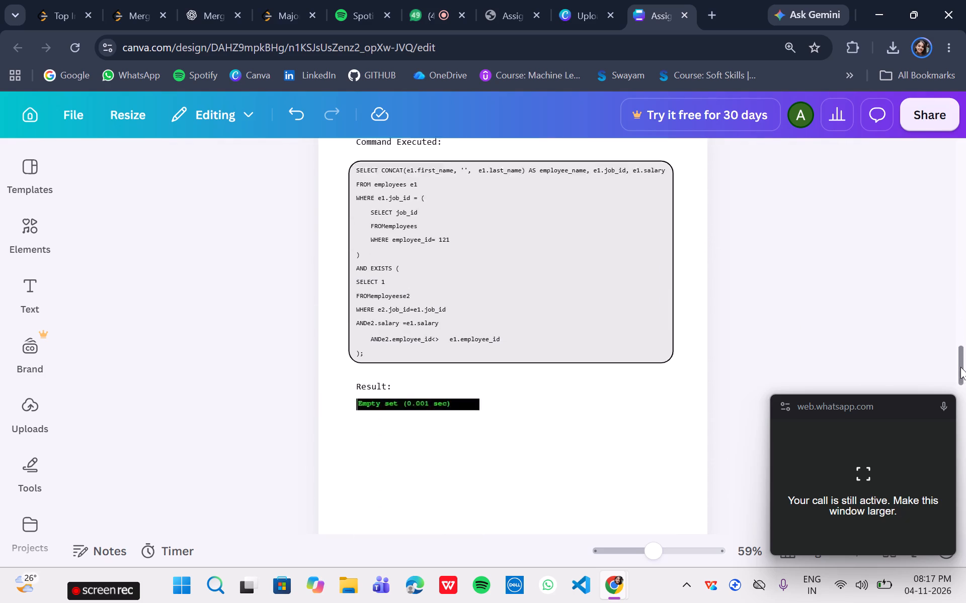
pyautogui.moveTo(960, 367); pyautogui.dragTo(954, 484)
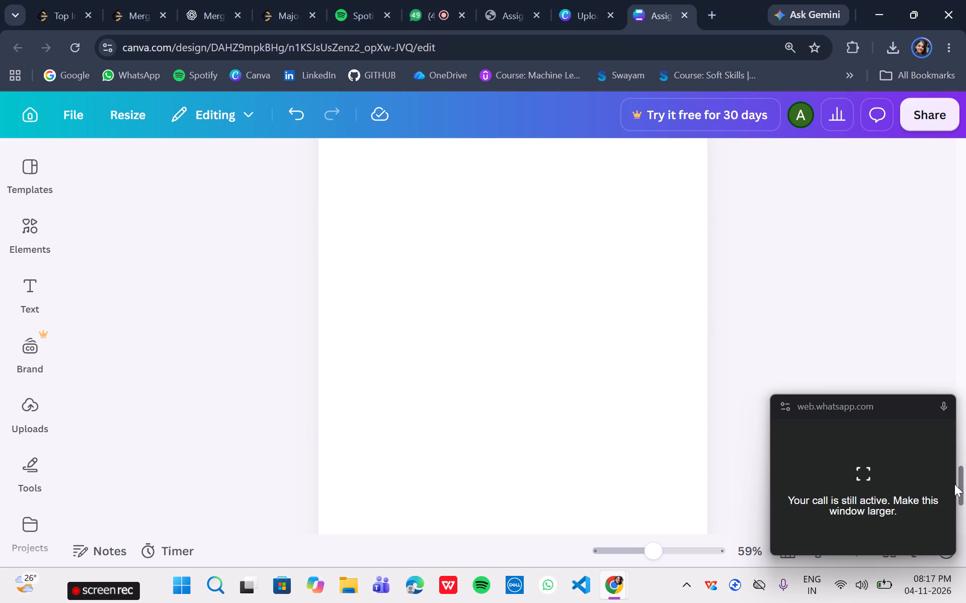
pyautogui.moveTo(954, 484); pyautogui.dragTo(950, 438)
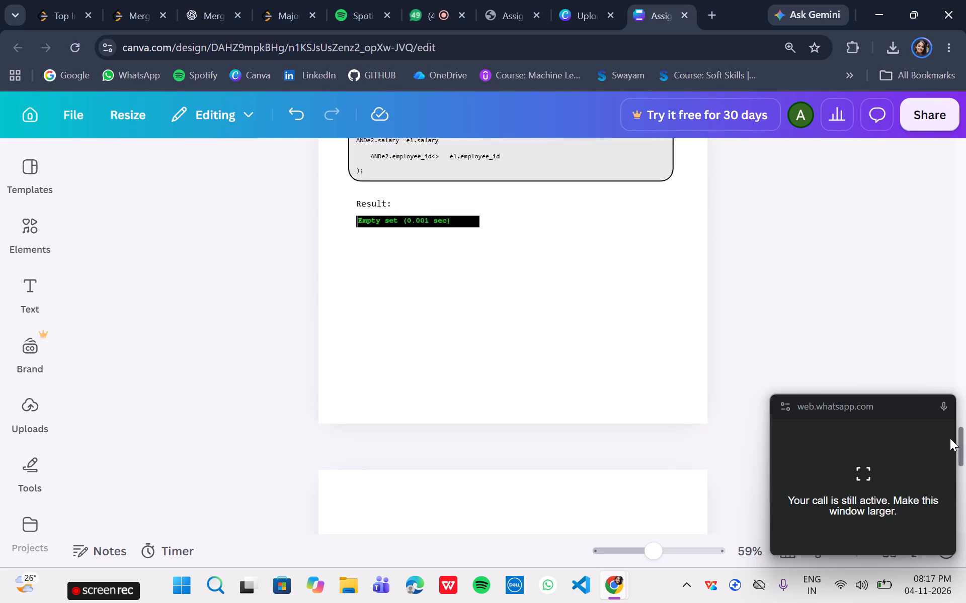
pyautogui.moveTo(950, 438); pyautogui.dragTo(951, 482)
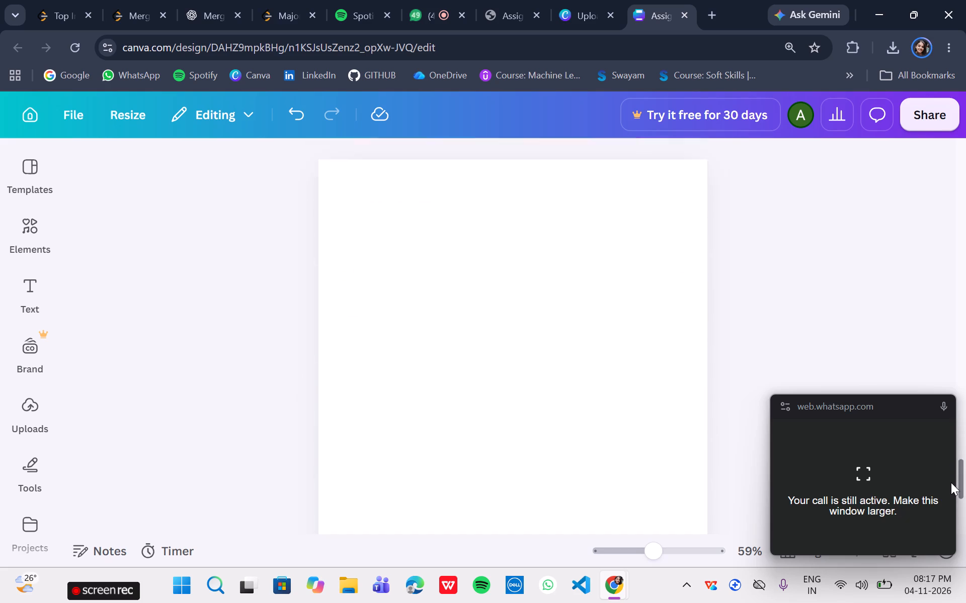
pyautogui.moveTo(951, 482); pyautogui.dragTo(951, 483)
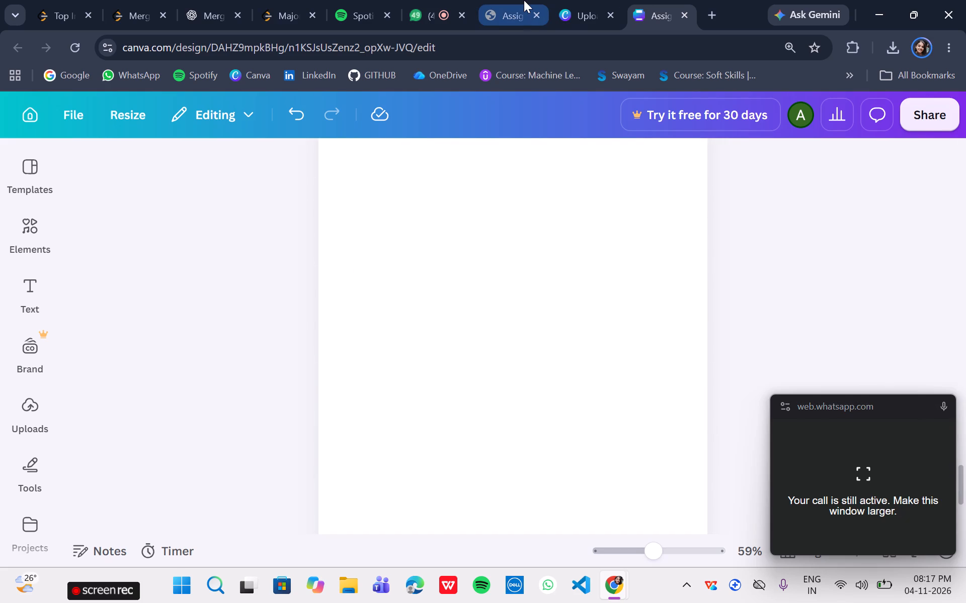
# Switch to the original Assignment 6.pdf and select the Q6 SQL command text on page 7.
pyautogui.click(524, 0)
pyautogui.moveTo(960, 156); pyautogui.dragTo(959, 262)
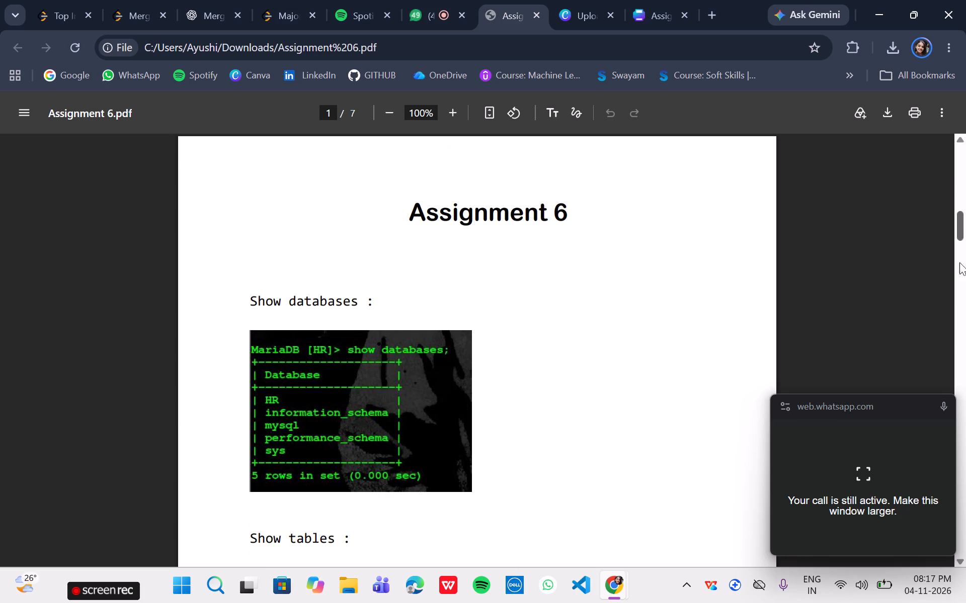
pyautogui.moveTo(959, 262); pyautogui.dragTo(965, 499)
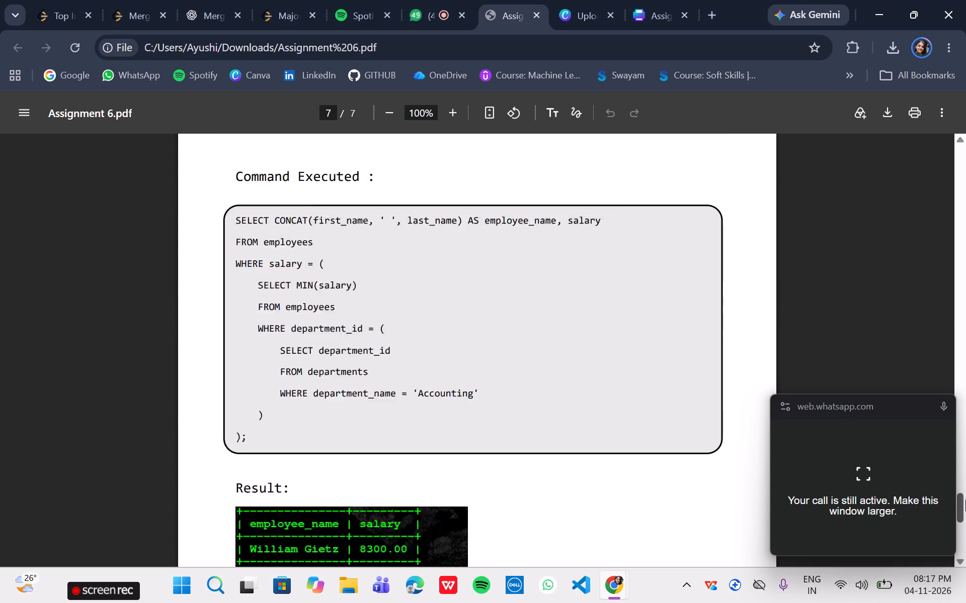
pyautogui.moveTo(965, 499); pyautogui.dragTo(965, 506)
pyautogui.moveTo(234, 296); pyautogui.dragTo(365, 321)
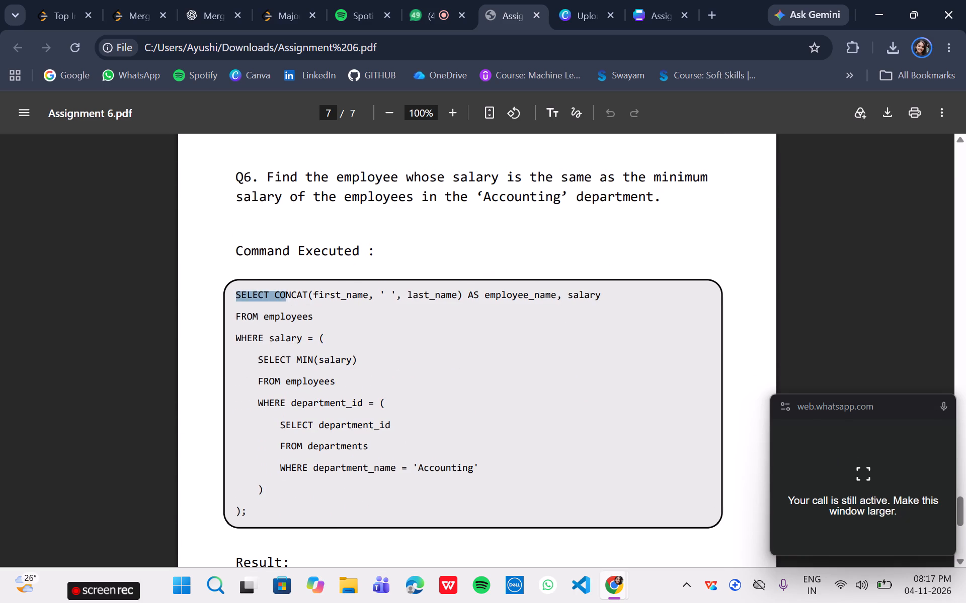
pyautogui.moveTo(365, 321); pyautogui.dragTo(228, 514)
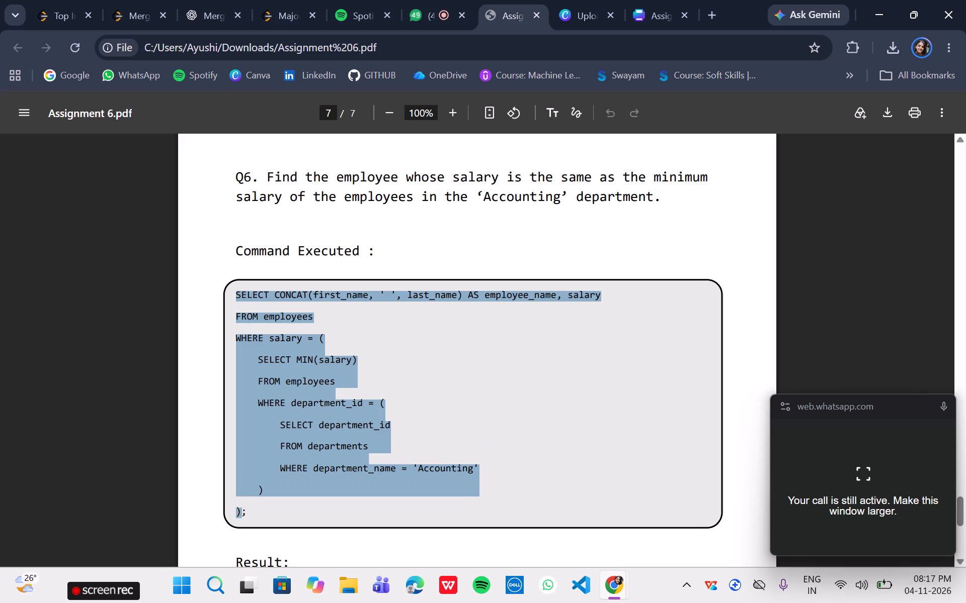
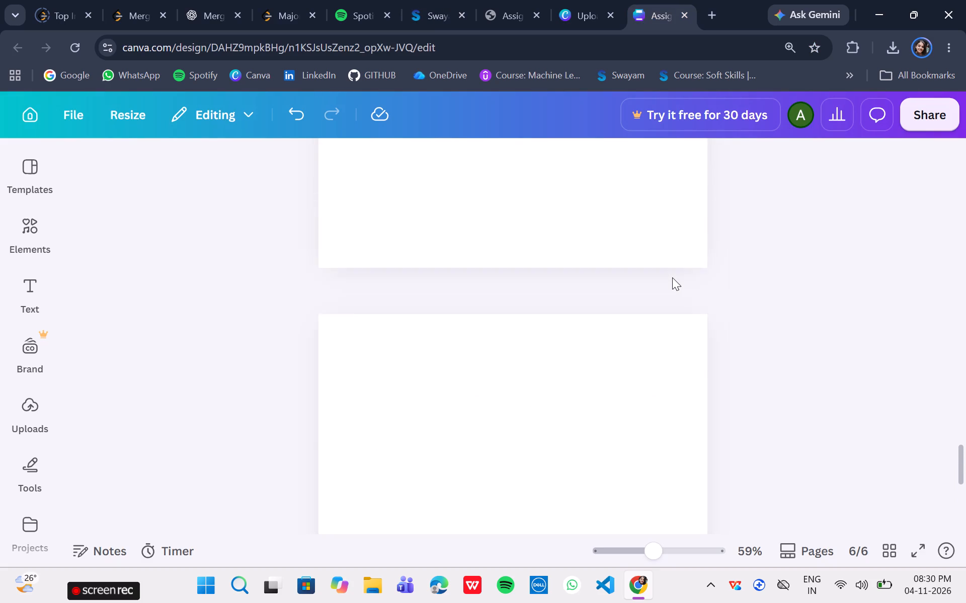
# Check whether the contents of pages 5 and 6 display properly.
pyautogui.scroll(3, 672, 277)
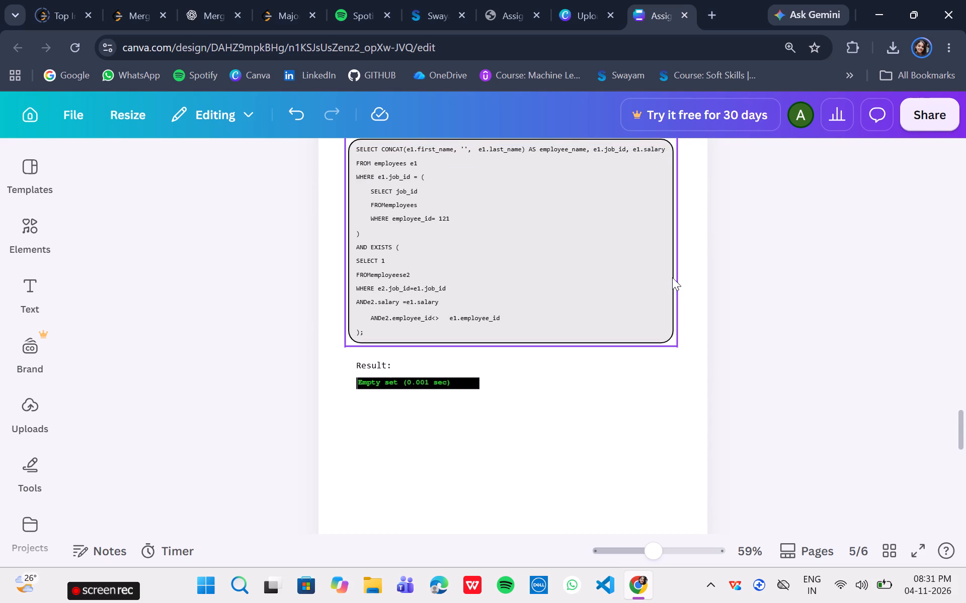
pyautogui.scroll(3, 628, 277)
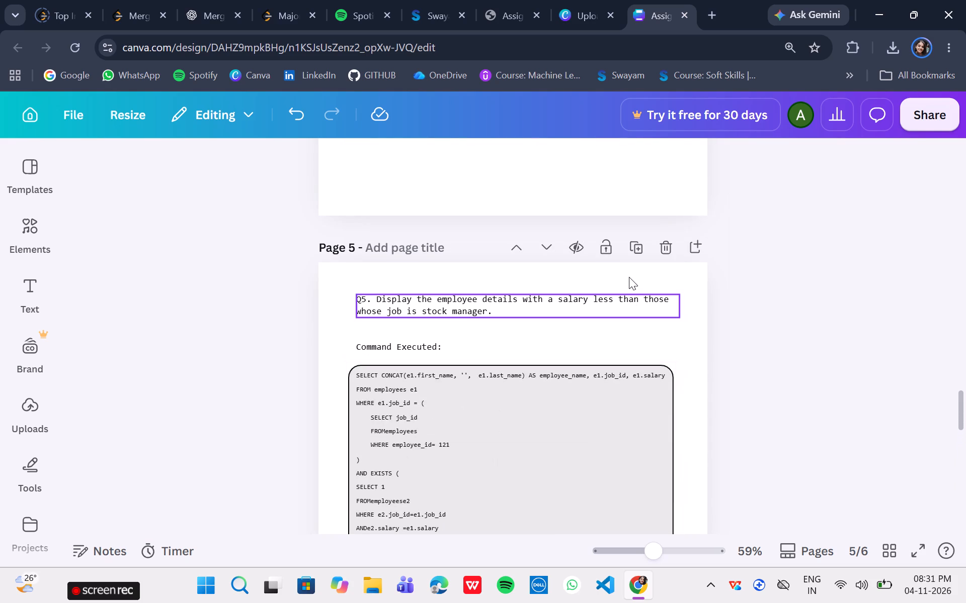
pyautogui.scroll(-6, 627, 279)
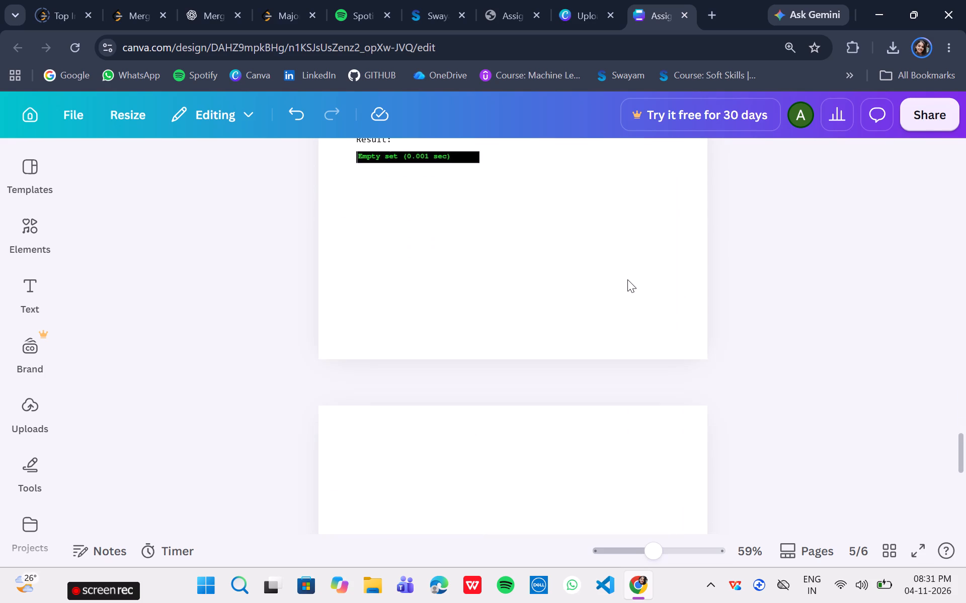
pyautogui.scroll(-12, 627, 279)
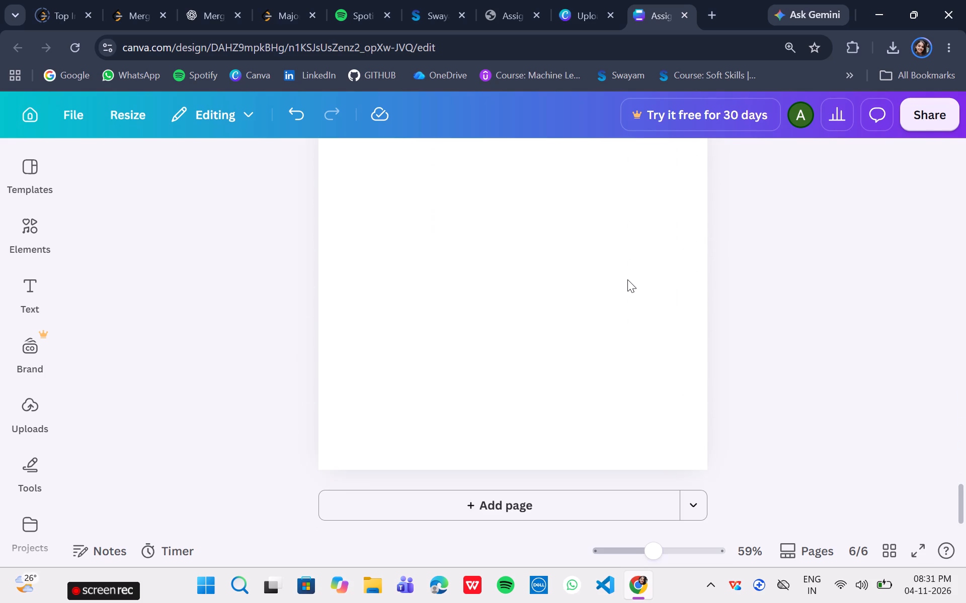
pyautogui.scroll(8, 627, 279)
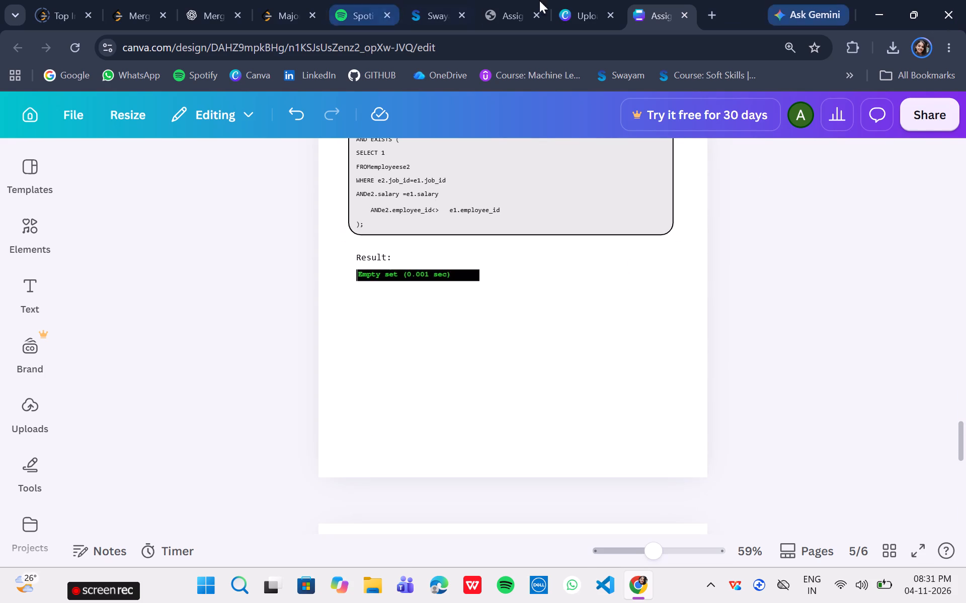
# Switch to the Canva uploads page and open the Assignment 6 design again from there.
pyautogui.click(579, 0)
pyautogui.click(394, 363)
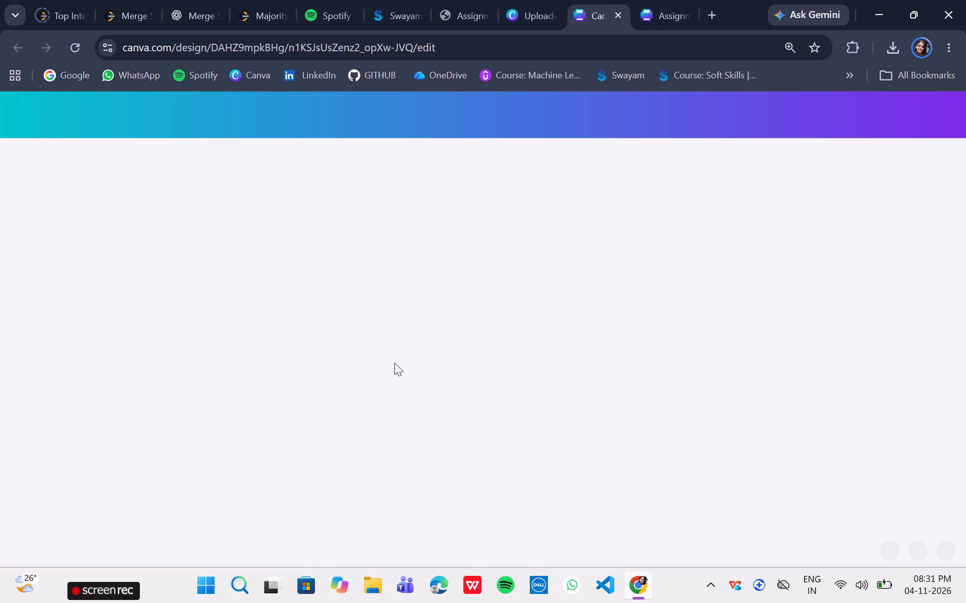
# Review the questions, commands and result screenshots on all six pages of the reopened design.
pyautogui.scroll(-8, 477, 463)
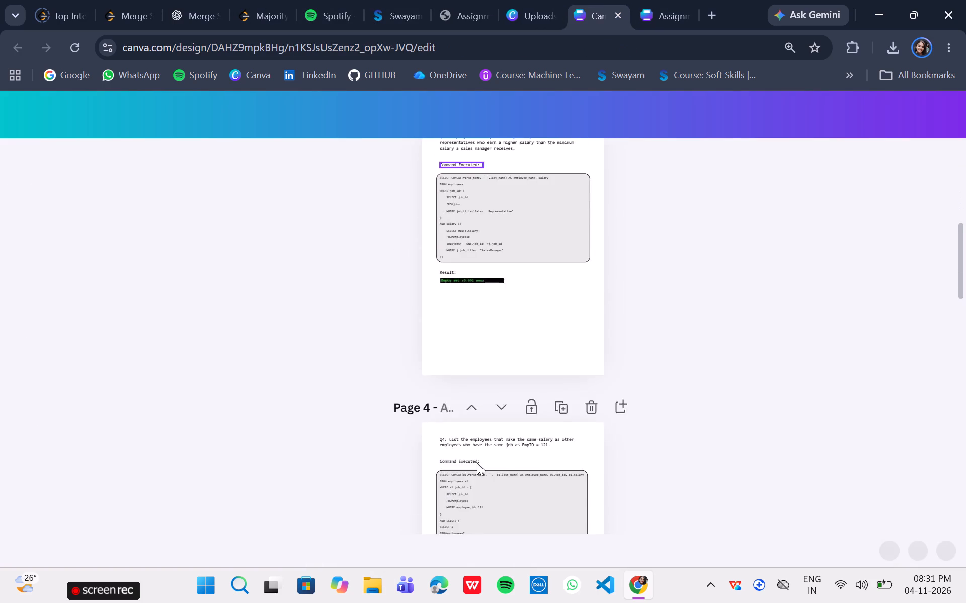
pyautogui.scroll(-9, 477, 463)
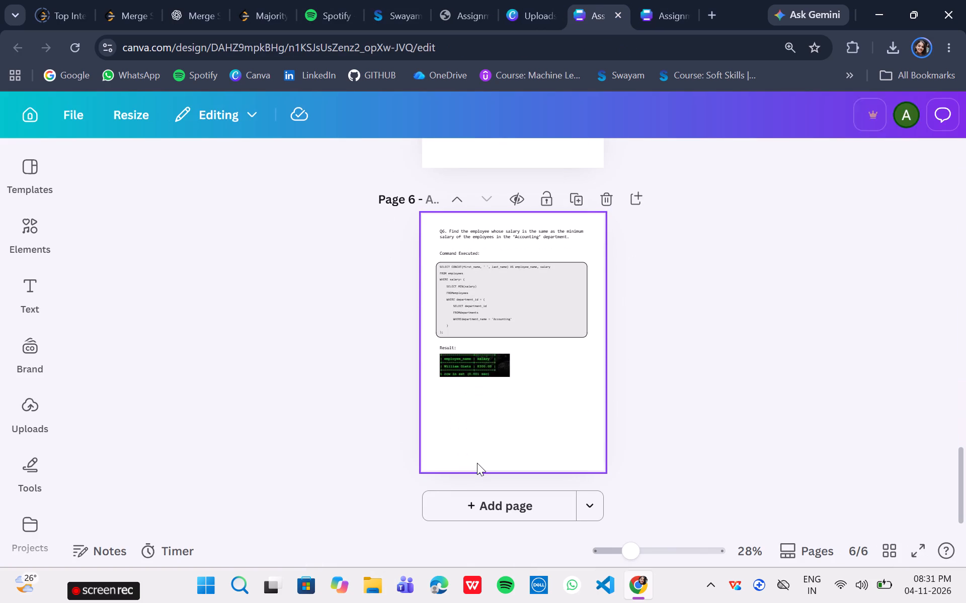
pyautogui.scroll(9, 477, 463)
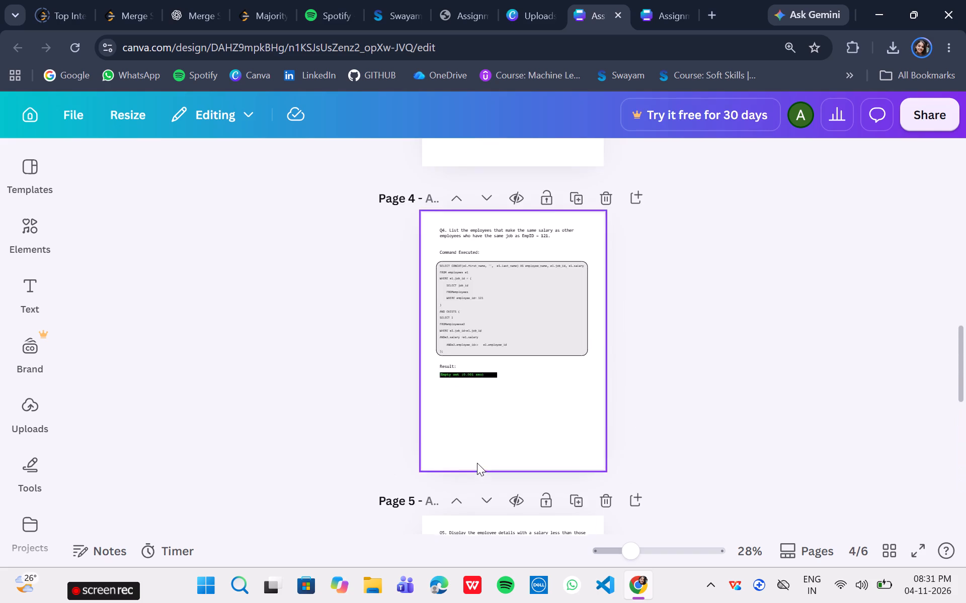
pyautogui.scroll(11, 477, 463)
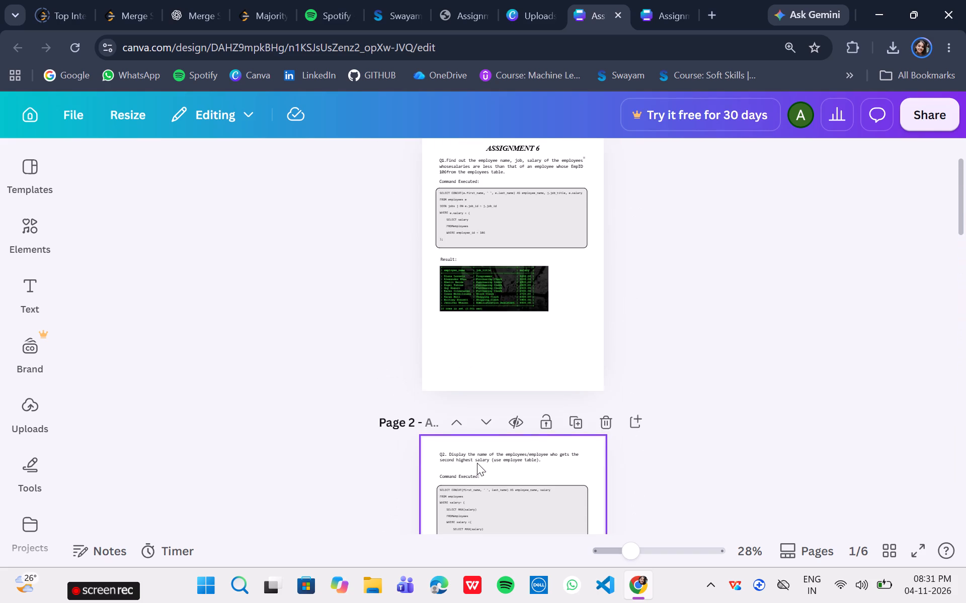
pyautogui.scroll(1, 477, 463)
pyautogui.scroll(-3, 477, 463)
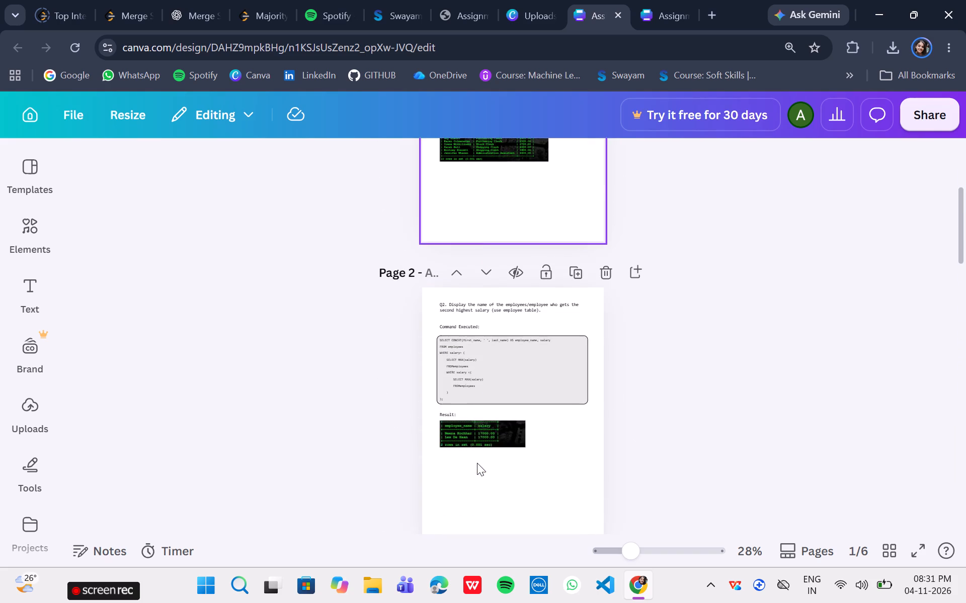
pyautogui.scroll(-5, 477, 463)
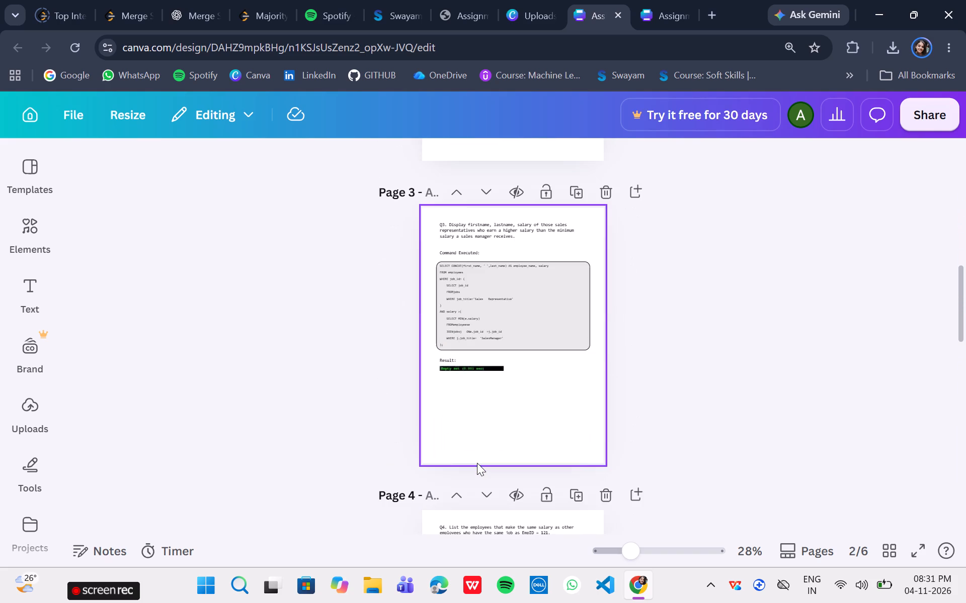
pyautogui.scroll(2, 477, 463)
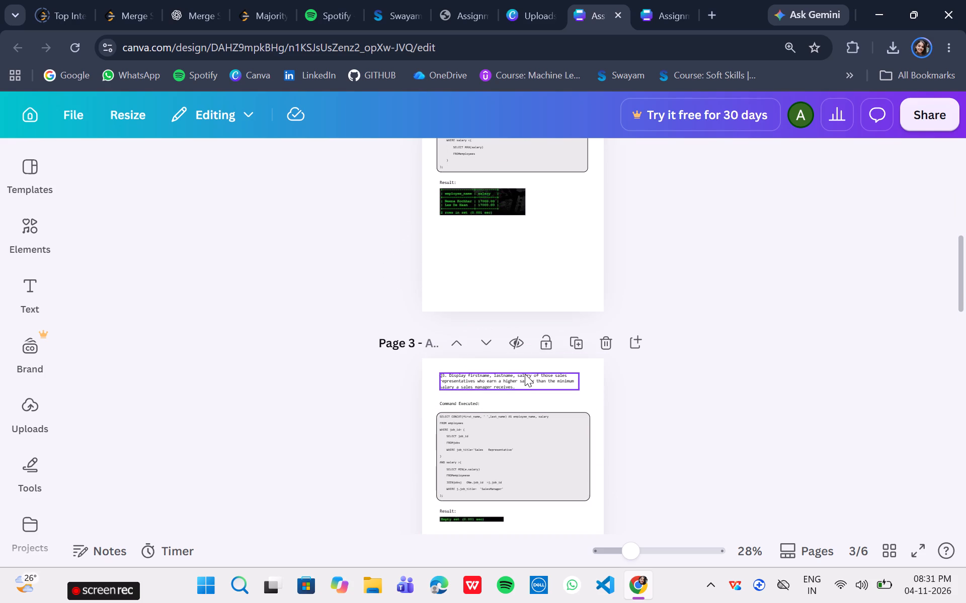
pyautogui.click(539, 360)
pyautogui.click(538, 363)
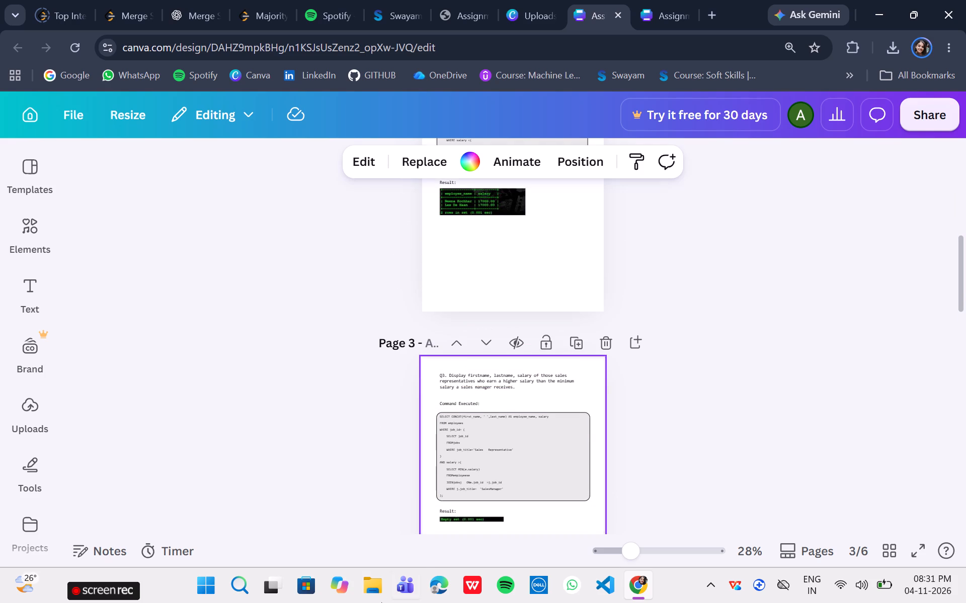
pyautogui.scroll(-5, 456, 546)
pyautogui.scroll(-11, 443, 492)
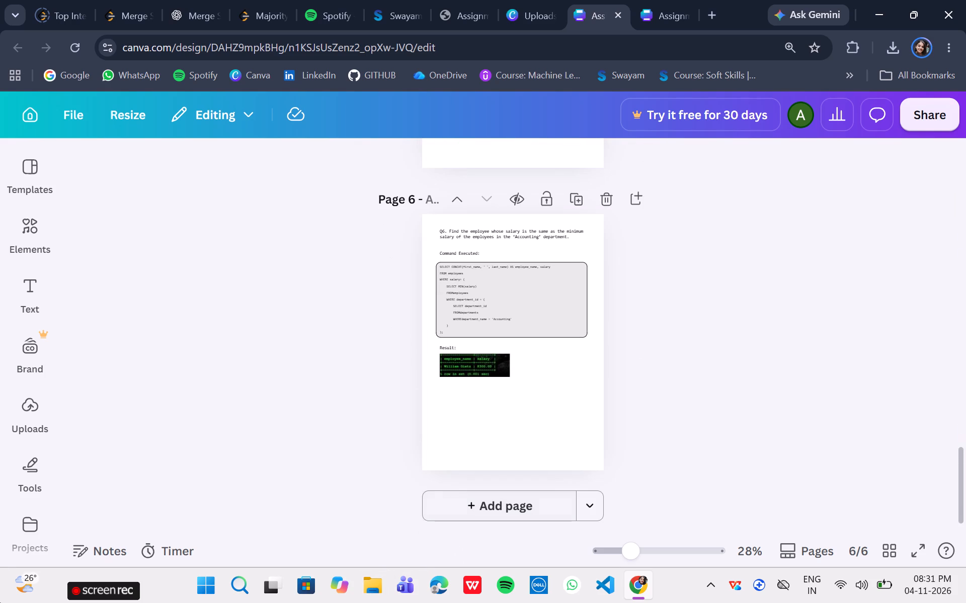
# Set the font of the Q1 question text on page 1 to Times New Roman.
pyautogui.scroll(18, 515, 435)
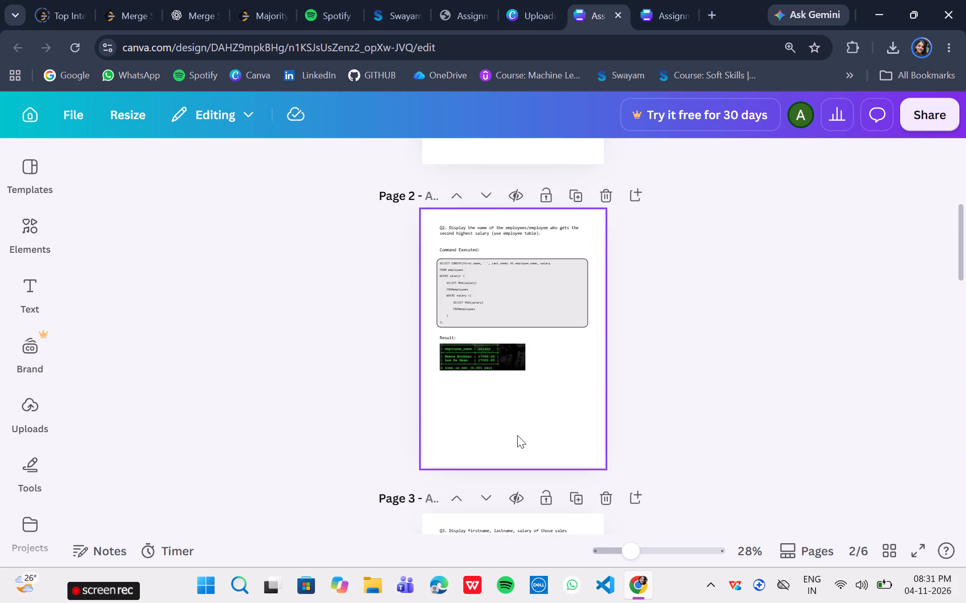
pyautogui.scroll(11, 517, 435)
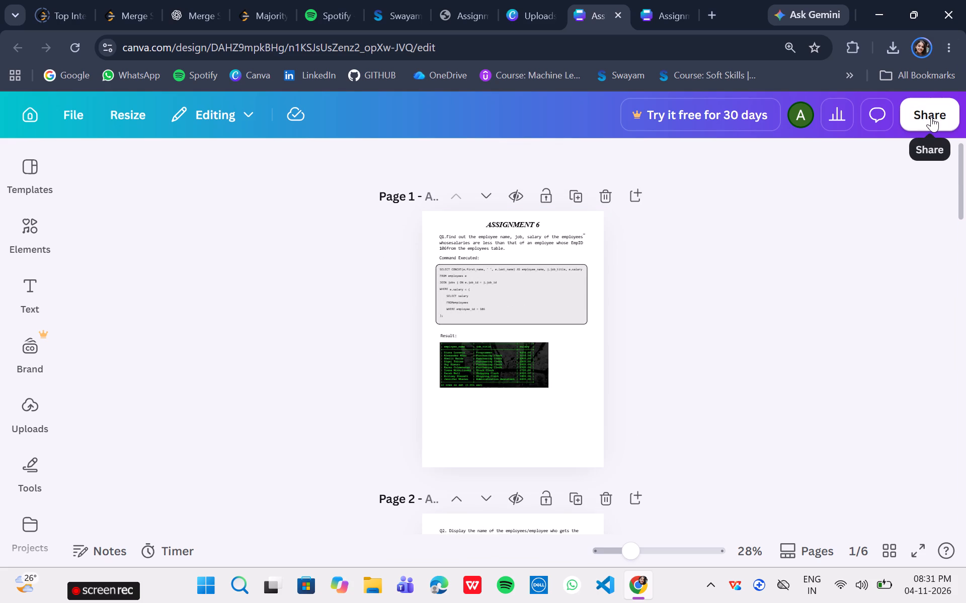
pyautogui.doubleClick(445, 240)
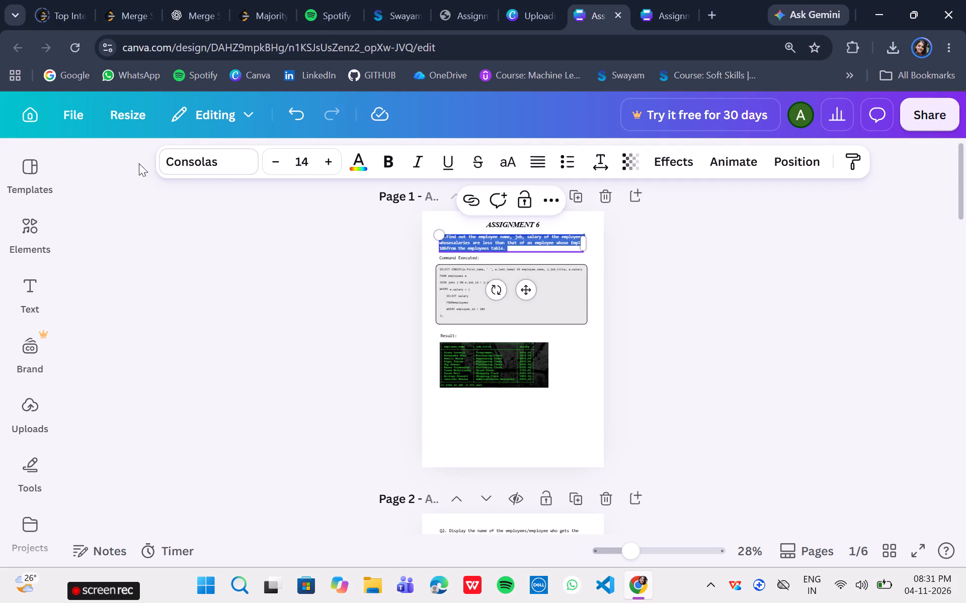
pyautogui.click(229, 164)
pyautogui.scroll(-2, 174, 383)
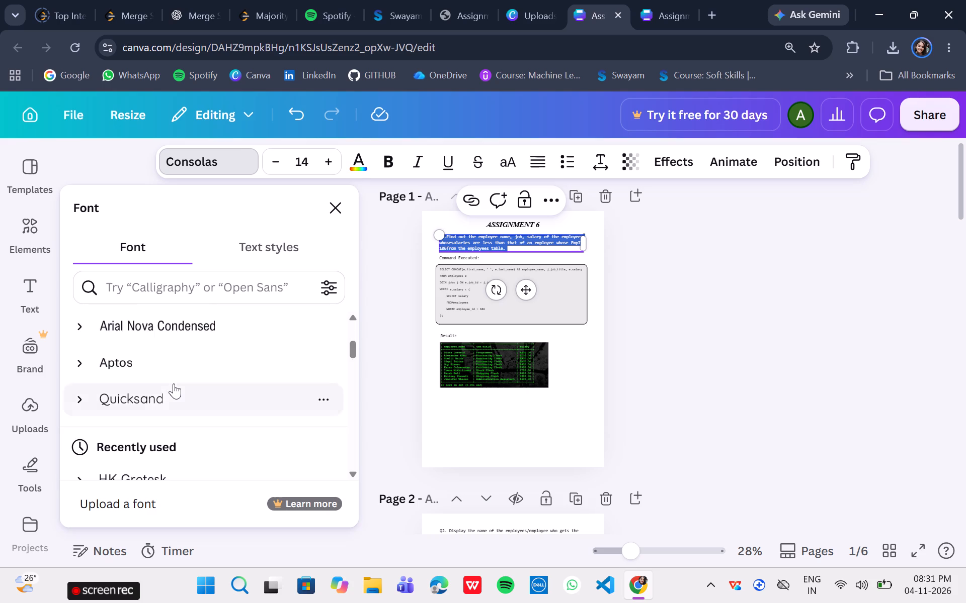
pyautogui.scroll(-4, 174, 383)
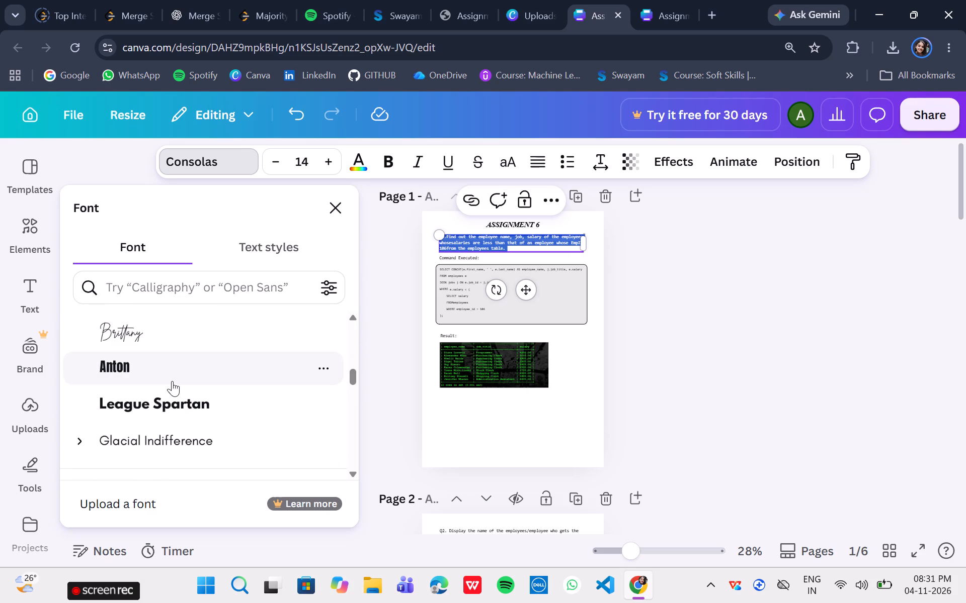
pyautogui.scroll(-3, 172, 381)
pyautogui.scroll(4, 172, 381)
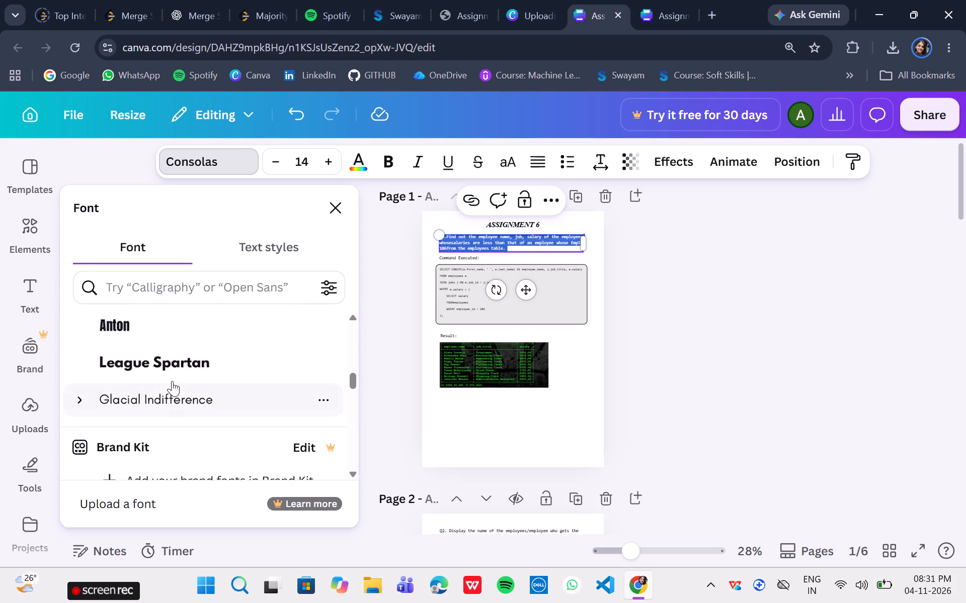
pyautogui.scroll(4, 172, 381)
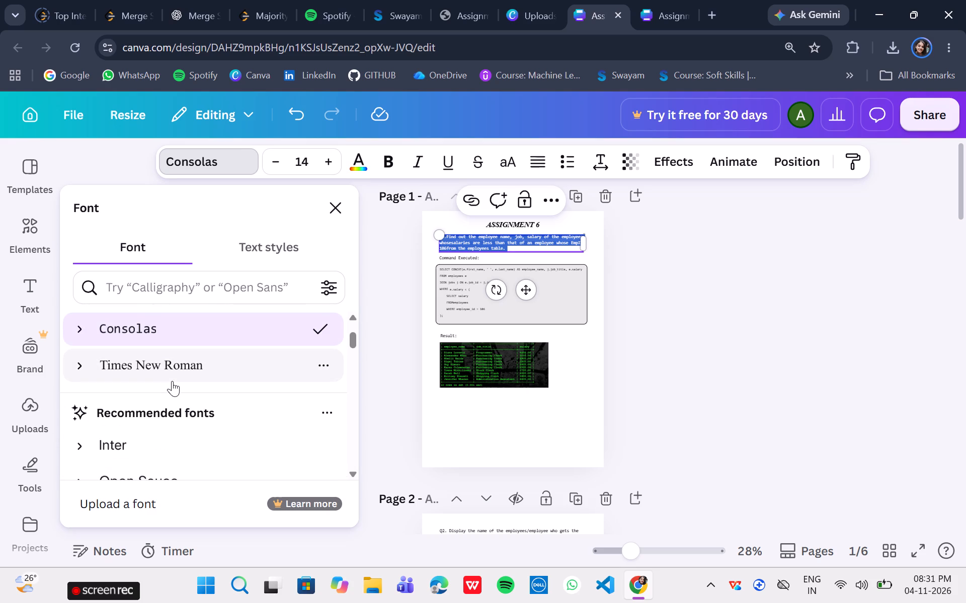
pyautogui.click(206, 361)
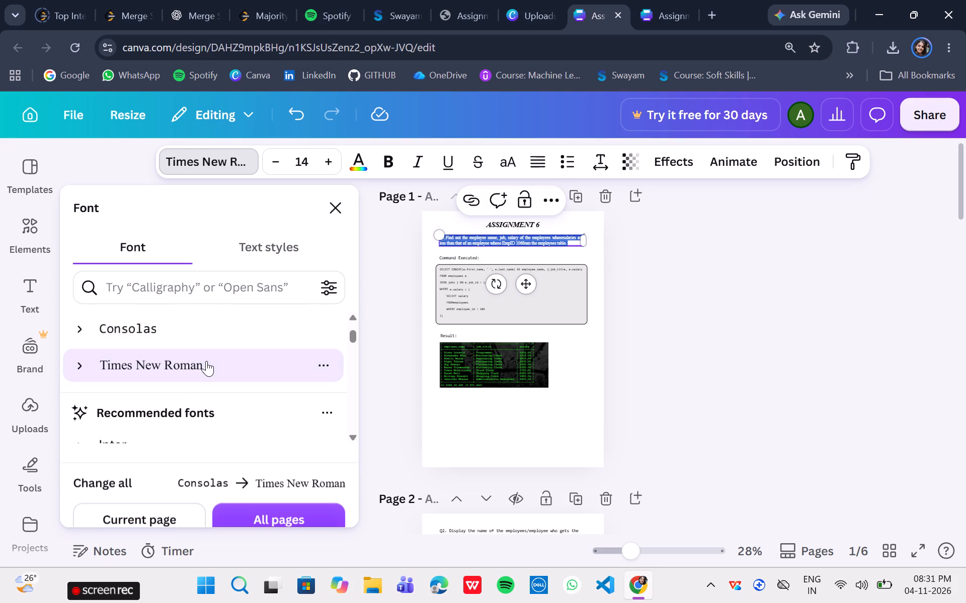
pyautogui.click(660, 314)
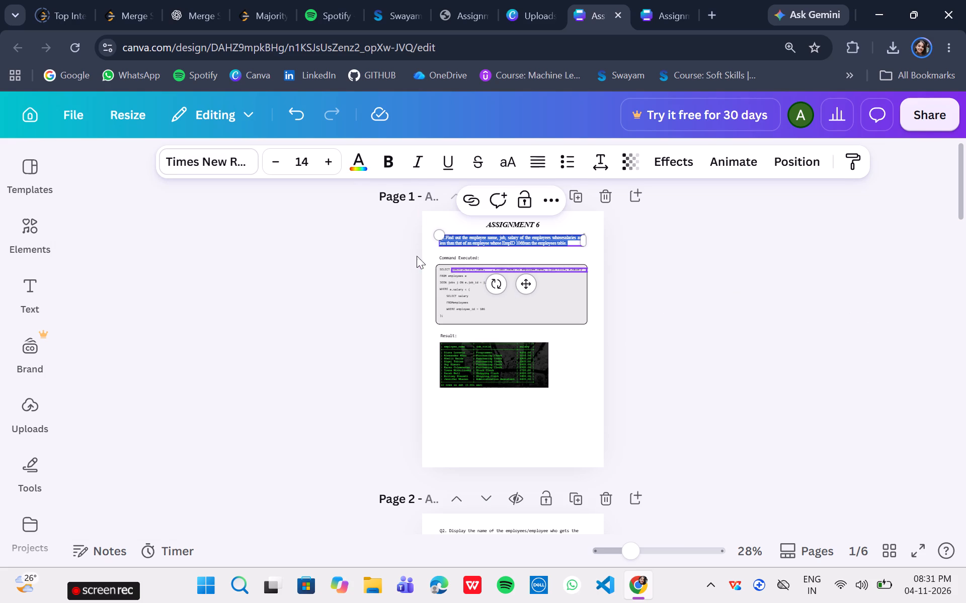
# Set the font of the "Command Executed:" label on page 1 to Times New Roman.
pyautogui.doubleClick(452, 256)
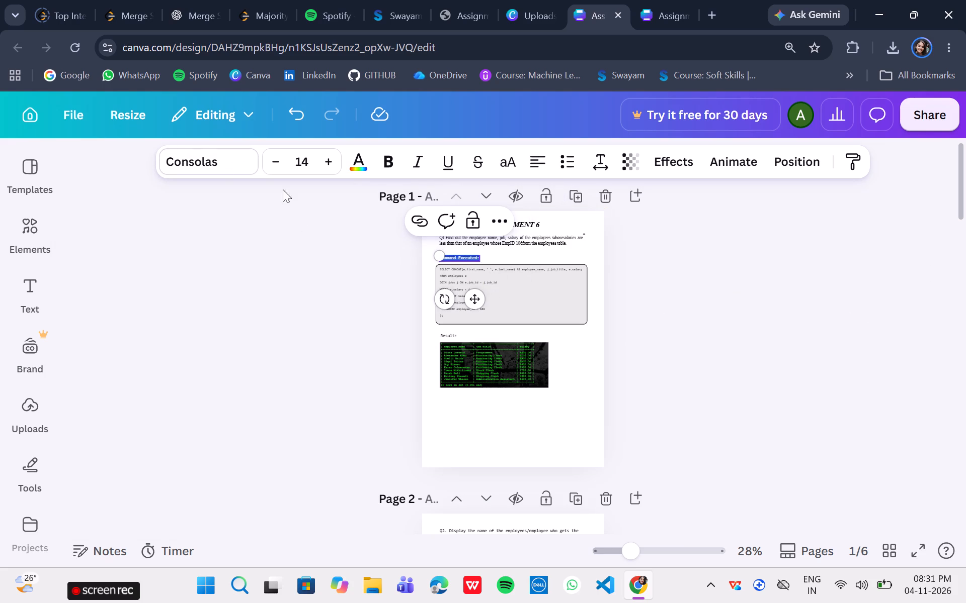
pyautogui.click(221, 163)
pyautogui.click(183, 363)
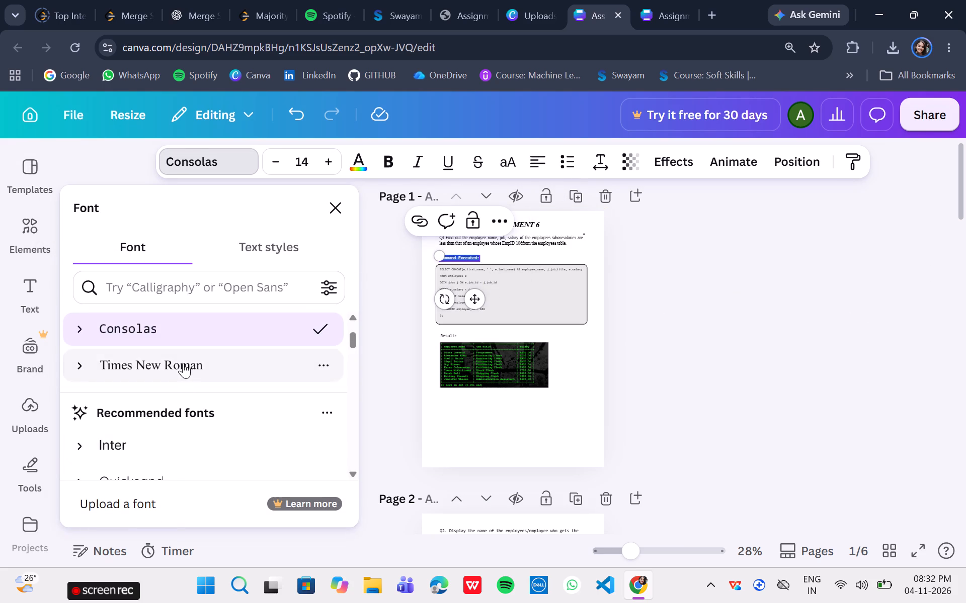
# Select the text of the "Result:" label on page 1.
pyautogui.doubleClick(449, 338)
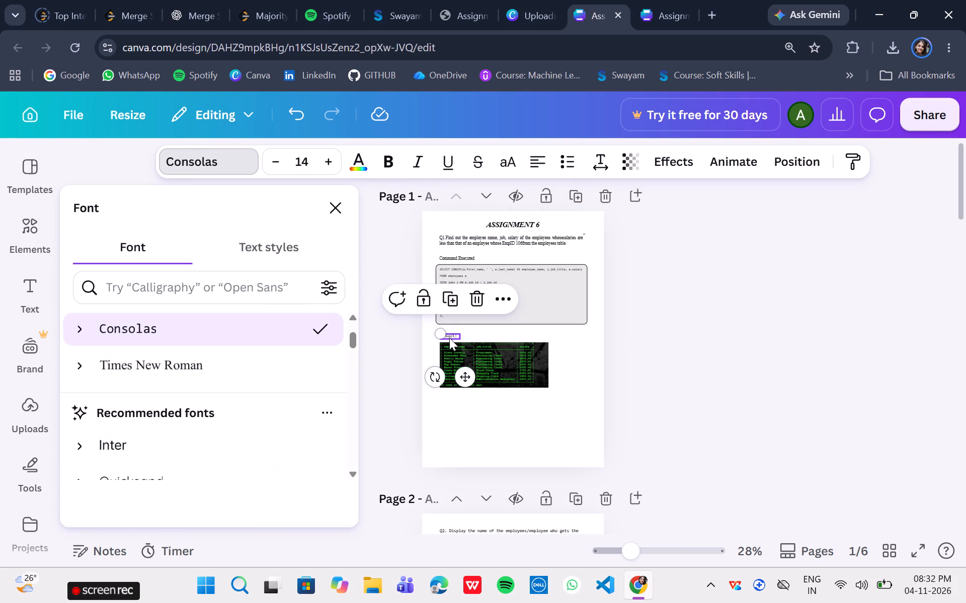
# Set the font of the "Result:" label on page 1 to Times New Roman.
pyautogui.click(175, 372)
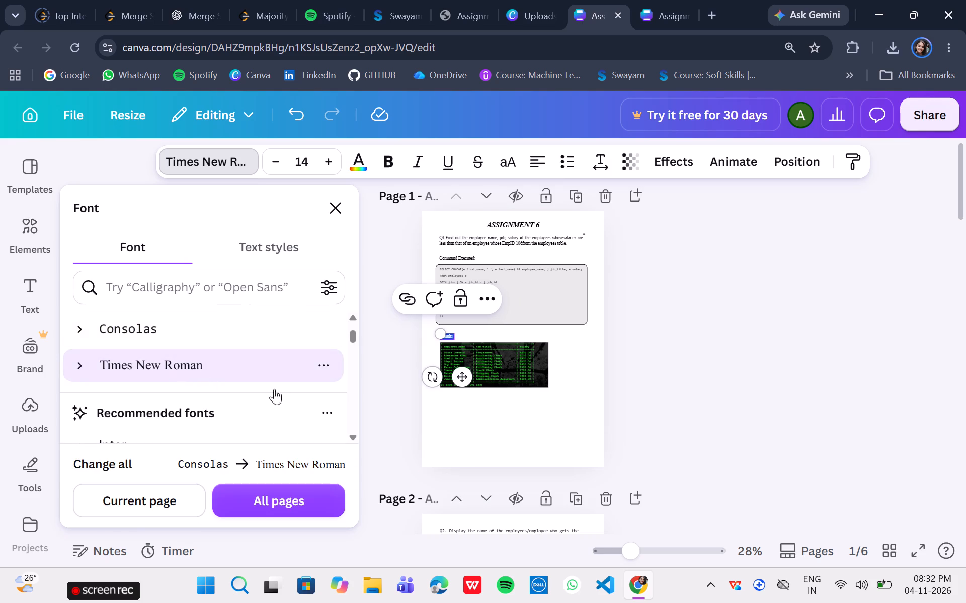
pyautogui.click(506, 435)
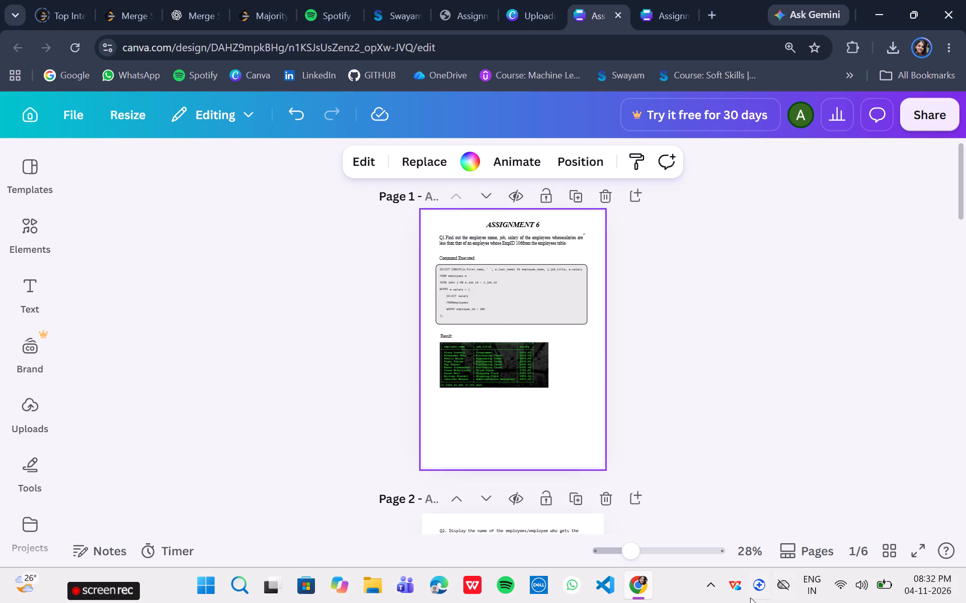
# Take a screenshot of page 1's title, Q1 text and command box in the browser's full-screen view, and return to the normal view.
pyautogui.click(653, 551)
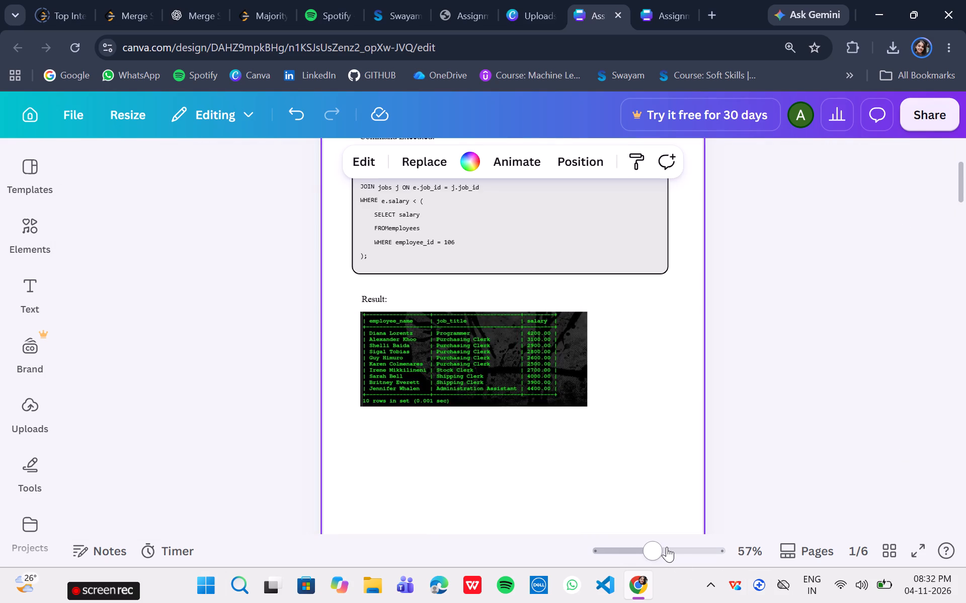
pyautogui.click(667, 547)
pyautogui.scroll(3, 556, 381)
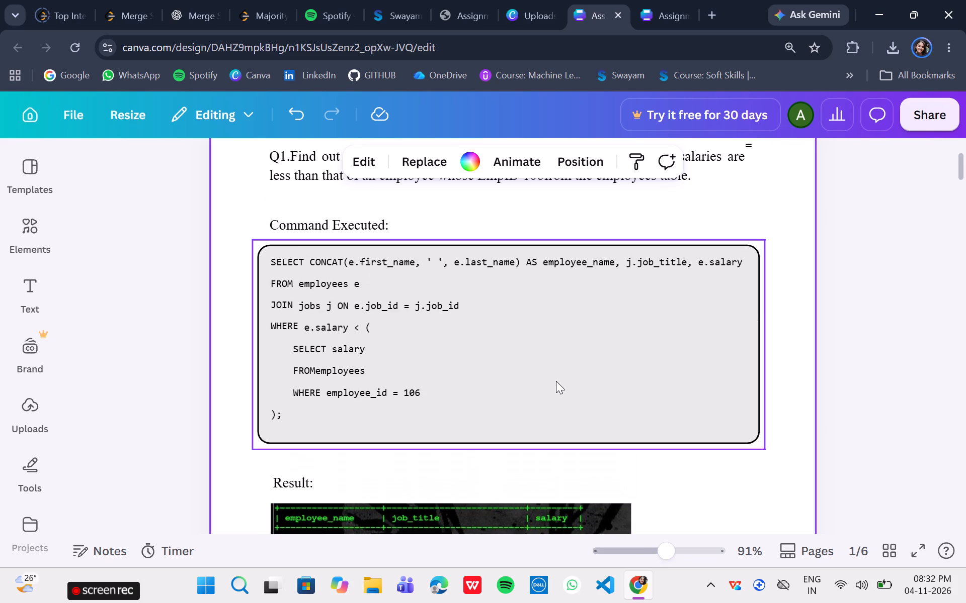
pyautogui.scroll(1, 556, 381)
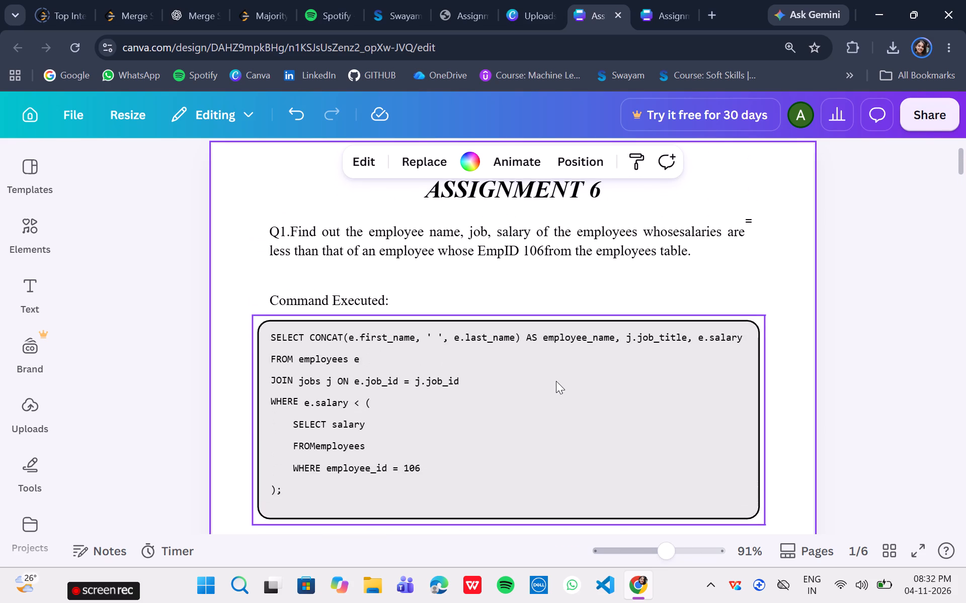
pyautogui.scroll(-1, 556, 381)
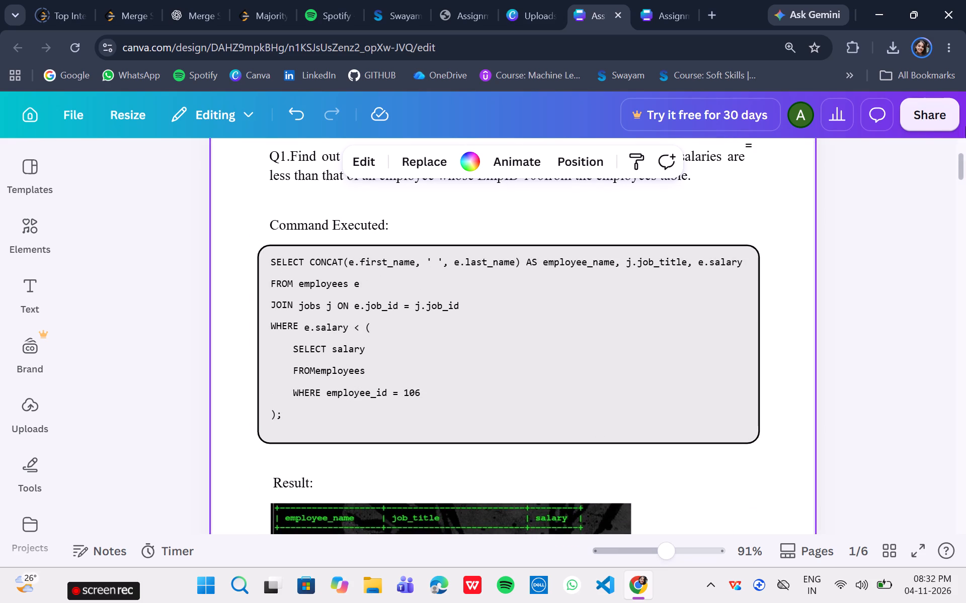
pyautogui.click(948, 46)
pyautogui.click(942, 357)
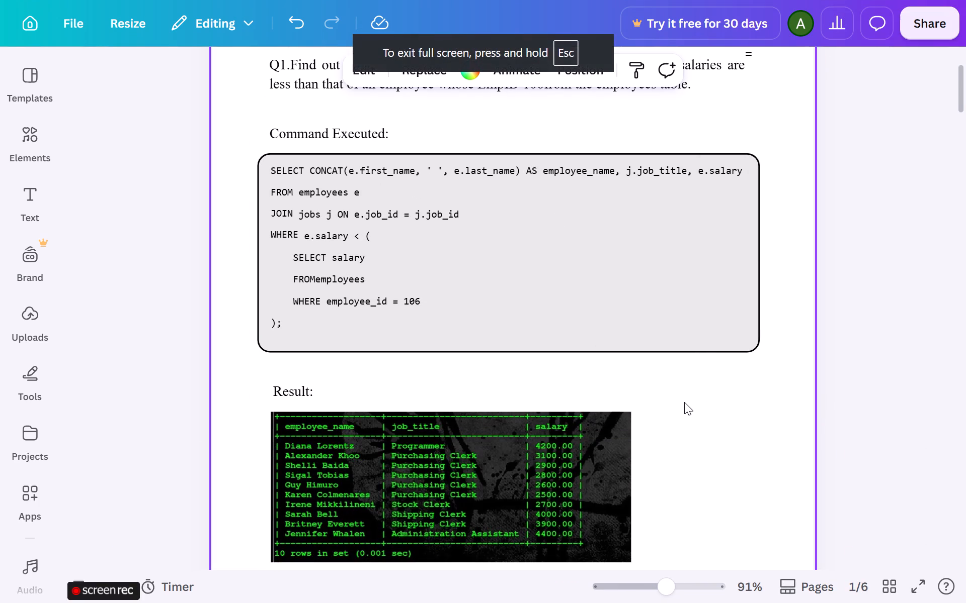
pyautogui.scroll(1, 683, 400)
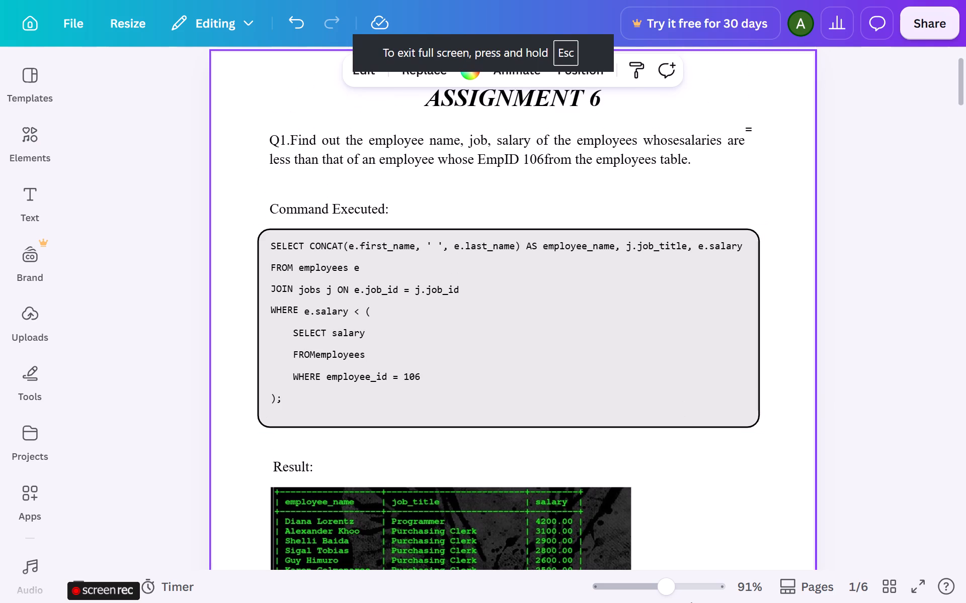
pyautogui.press('ctrl+alt+Print')
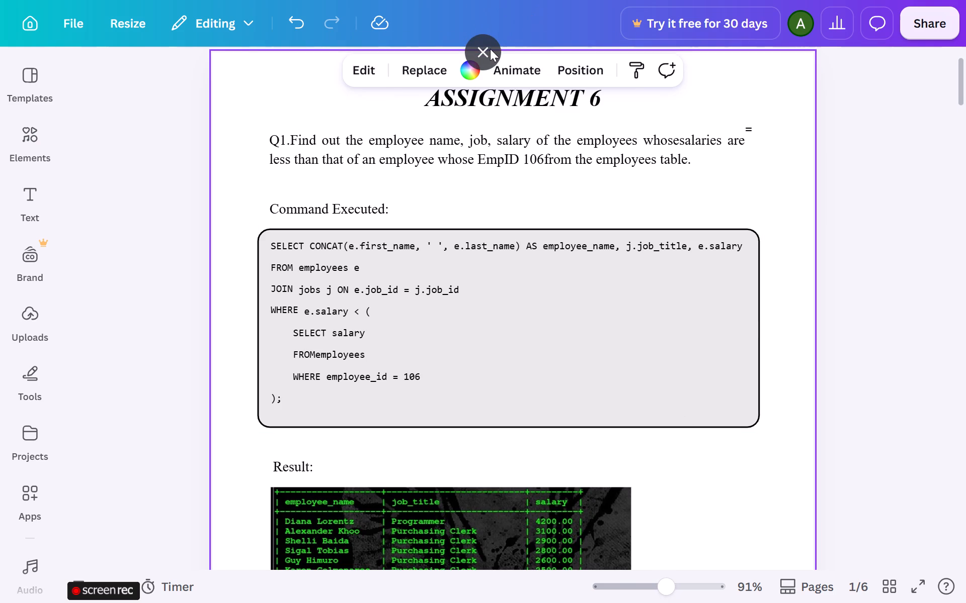
pyautogui.click(490, 49)
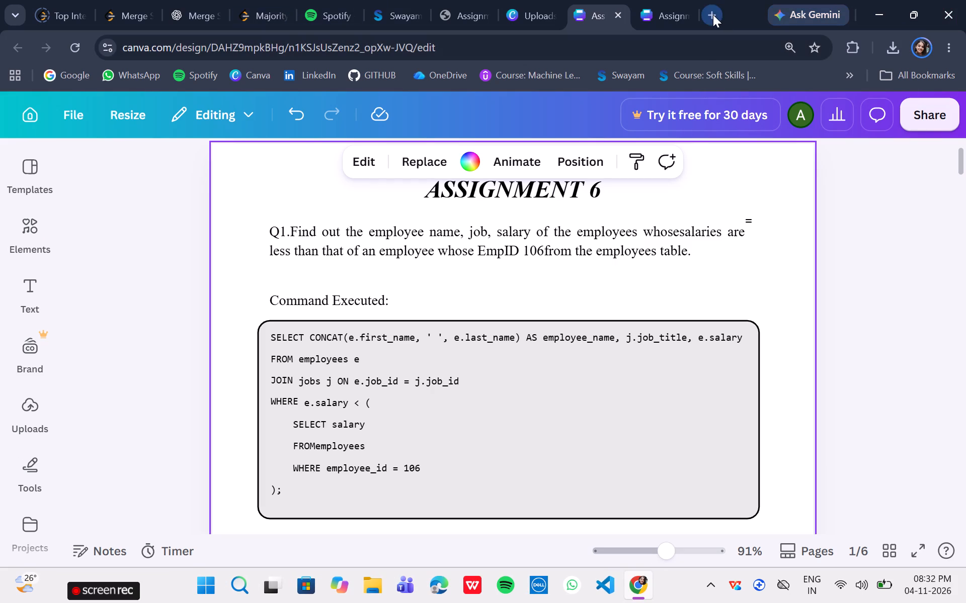
# Open a new browser tab.
pyautogui.click(713, 15)
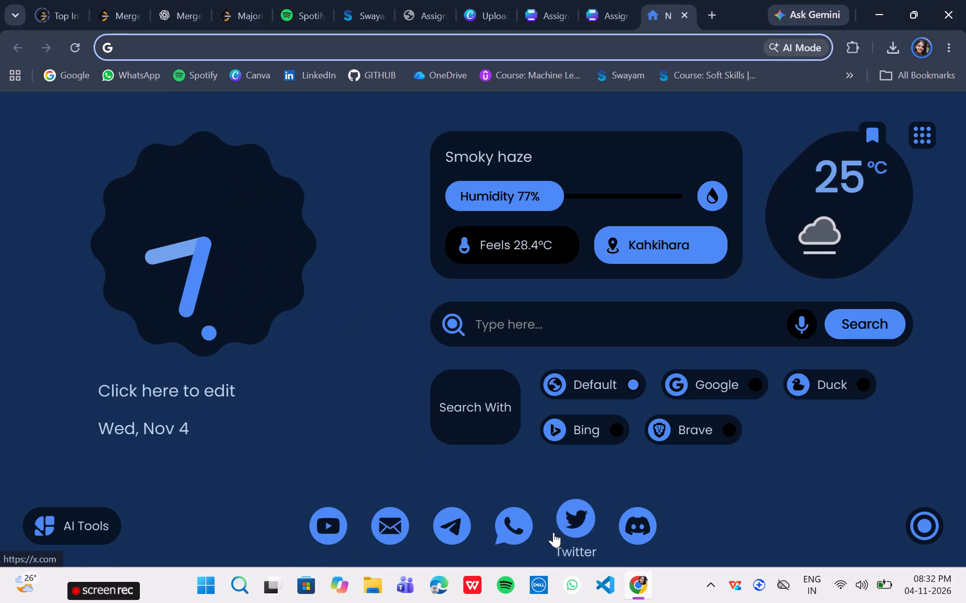
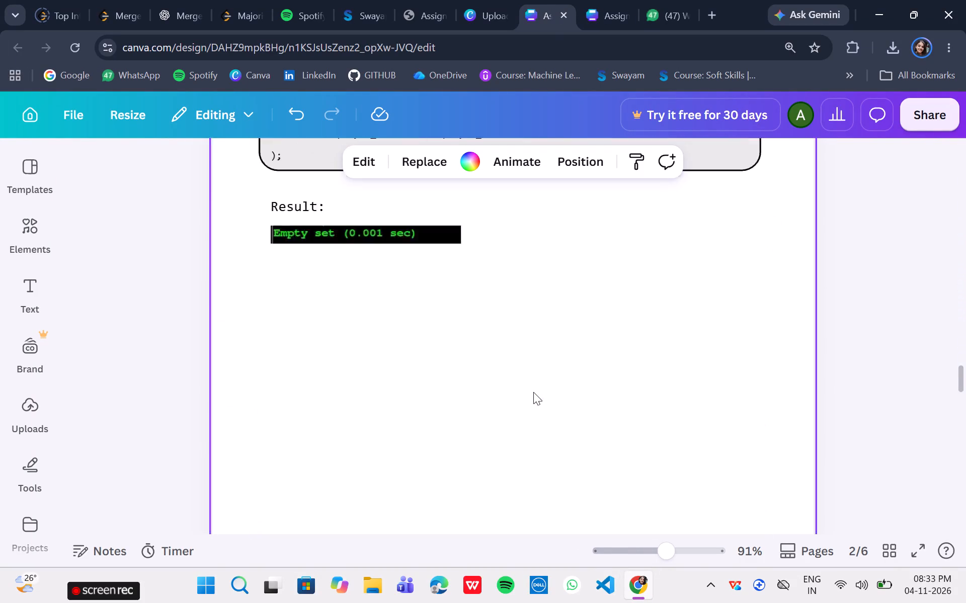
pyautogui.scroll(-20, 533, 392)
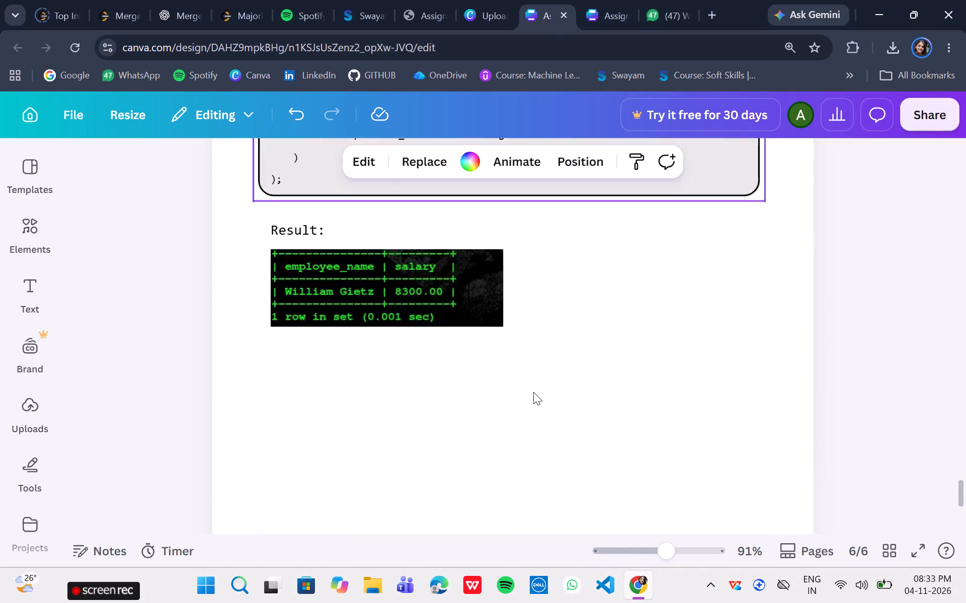
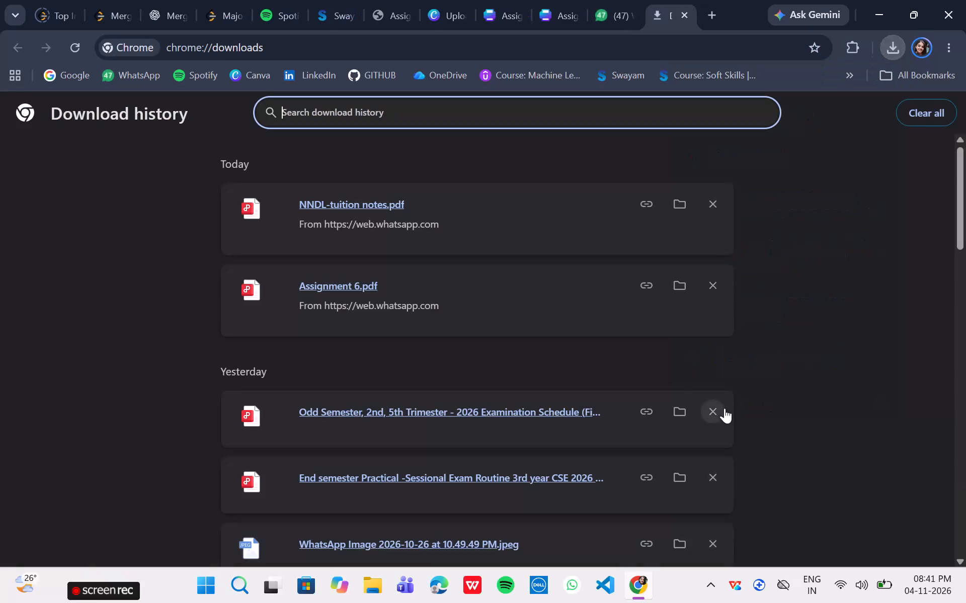
# Look through the browser's download history down to the older downloaded PDF files.
pyautogui.scroll(-9, 725, 408)
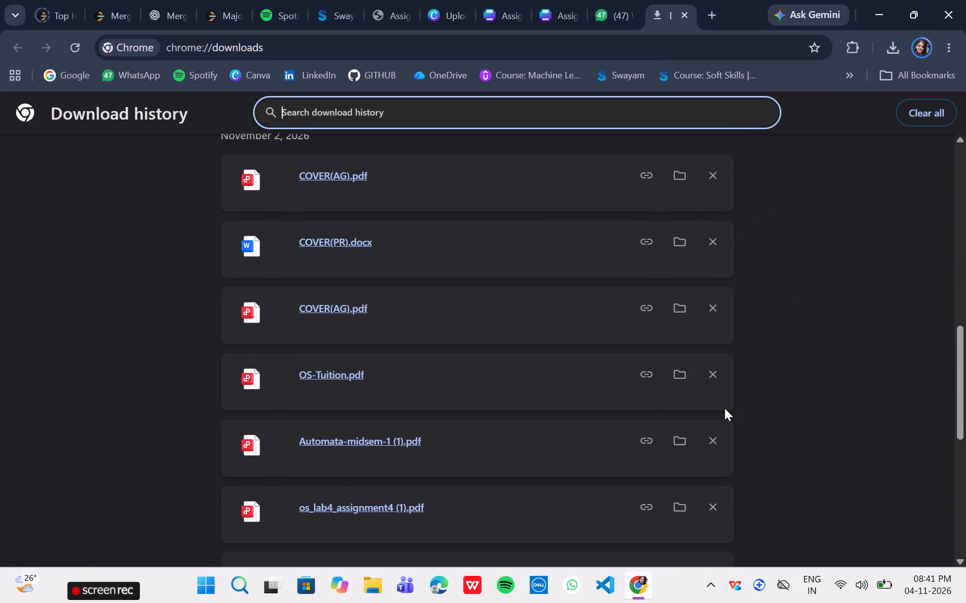
pyautogui.scroll(-3, 724, 409)
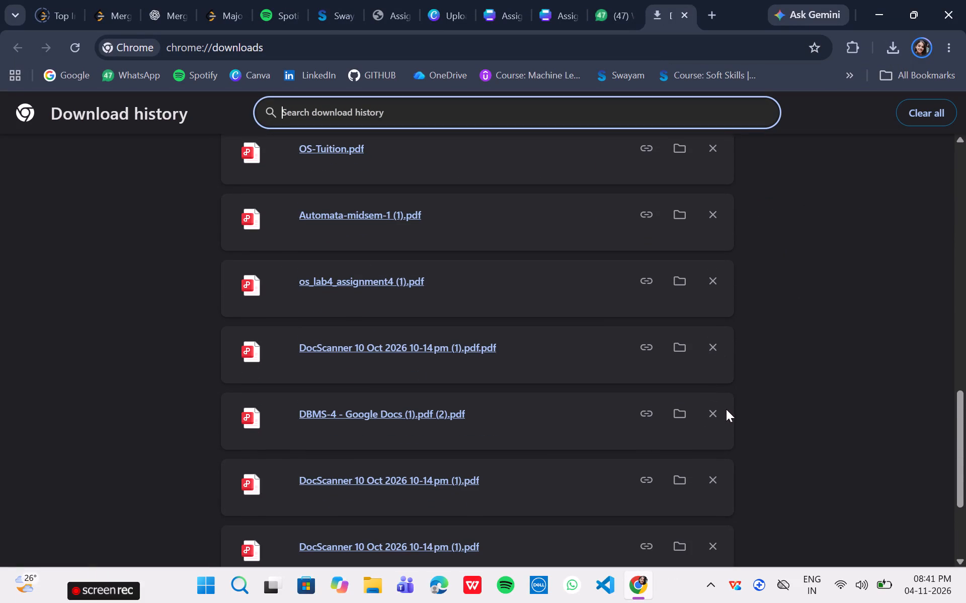
pyautogui.scroll(-1, 404, 283)
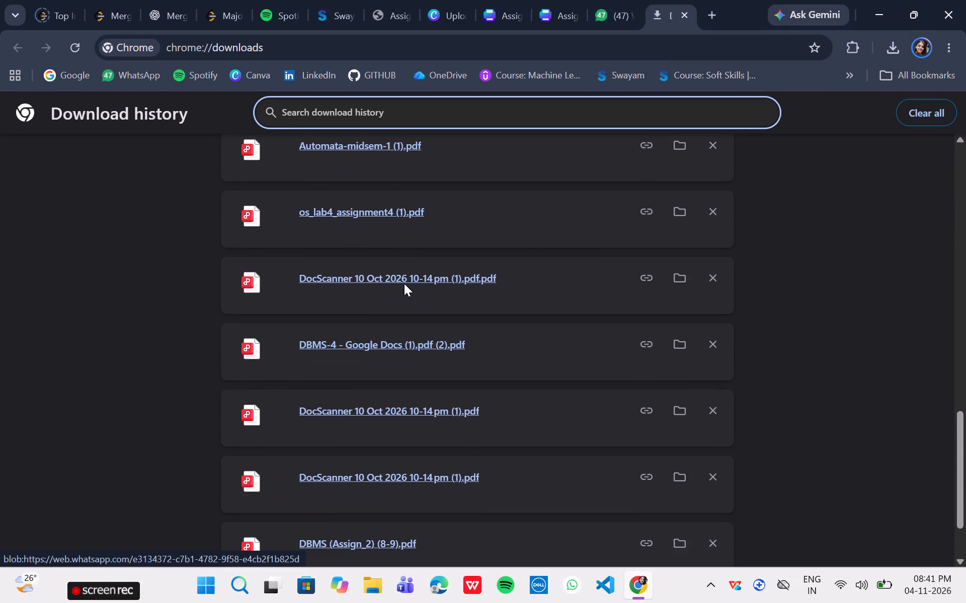
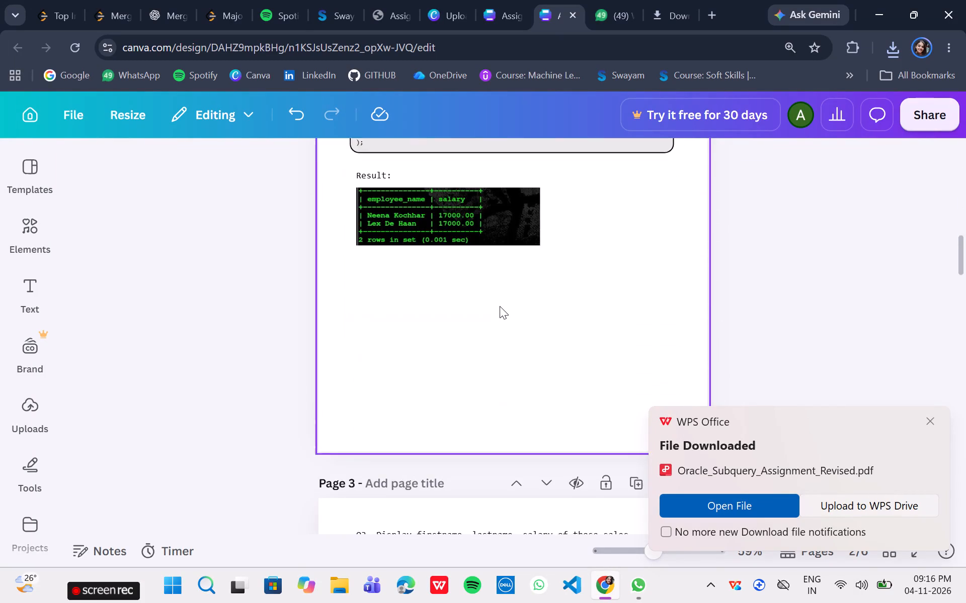
# Review the question, command and result layouts from page 2 through page 6 of the open design.
pyautogui.scroll(-11, 500, 306)
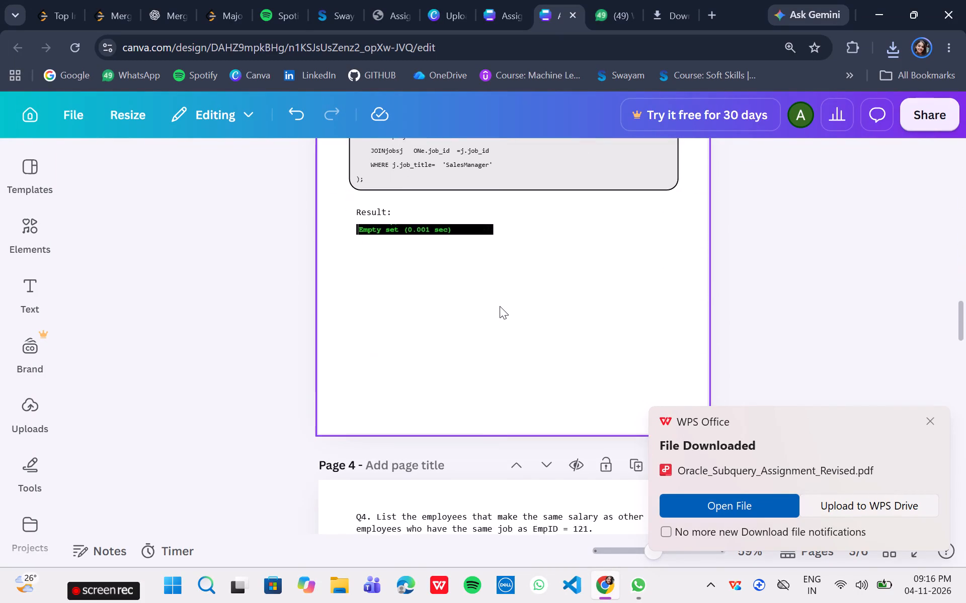
pyautogui.scroll(-13, 500, 306)
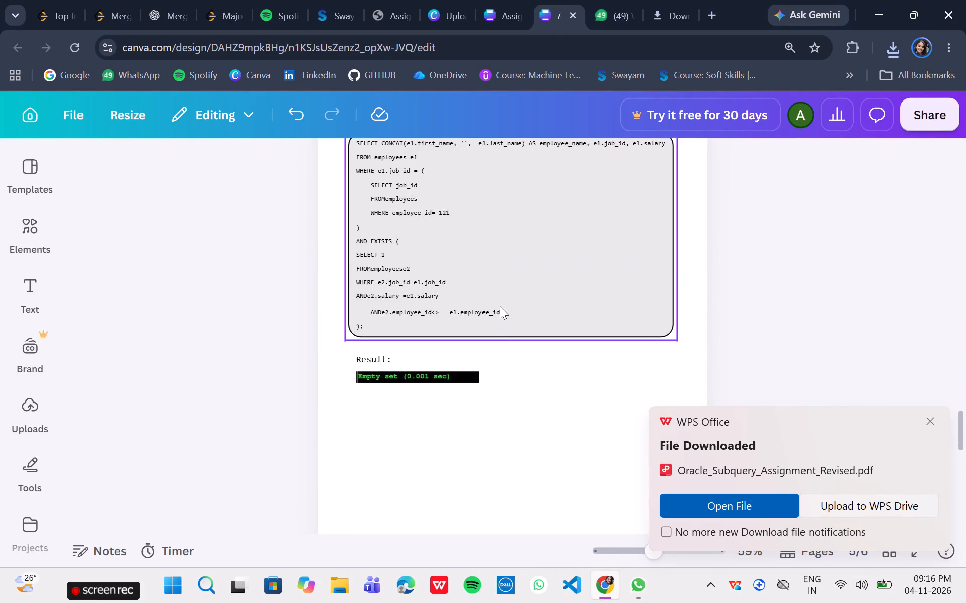
pyautogui.scroll(-10, 500, 306)
pyautogui.scroll(9, 500, 306)
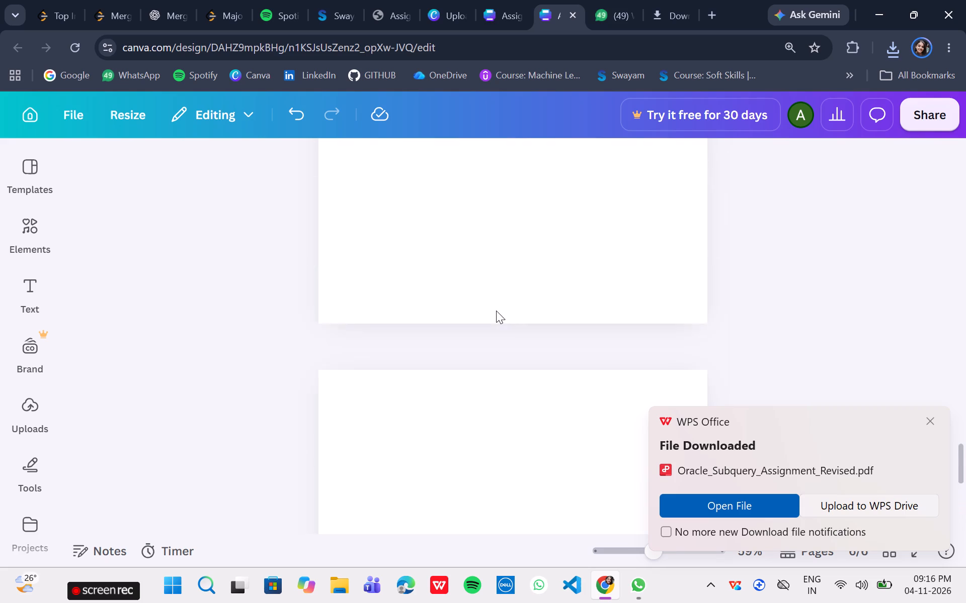
# Switch to the other open copy of the assignment design and review its pages from page 6 back to page 1.
pyautogui.click(488, 4)
pyautogui.scroll(-5, 547, 311)
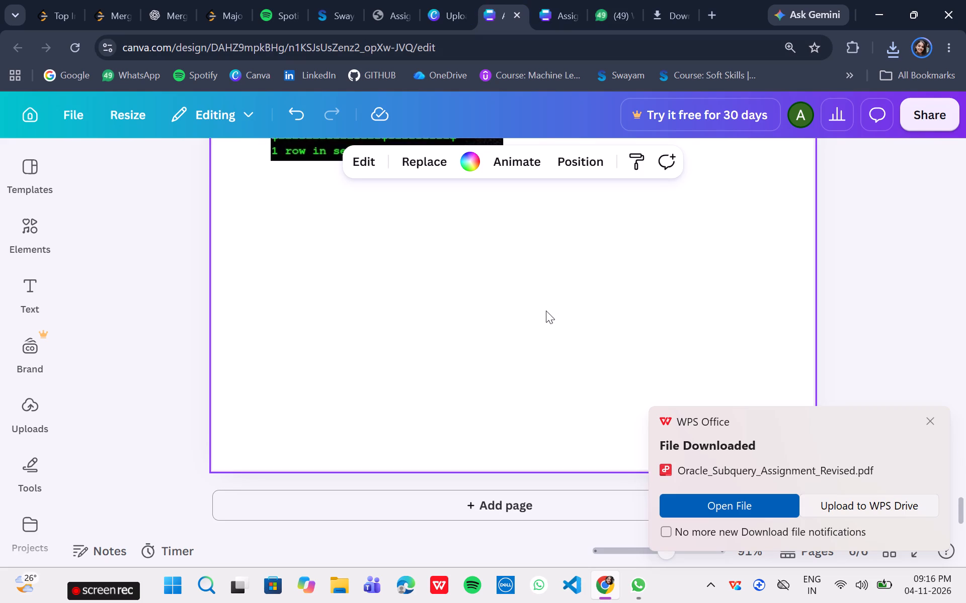
pyautogui.scroll(19, 546, 311)
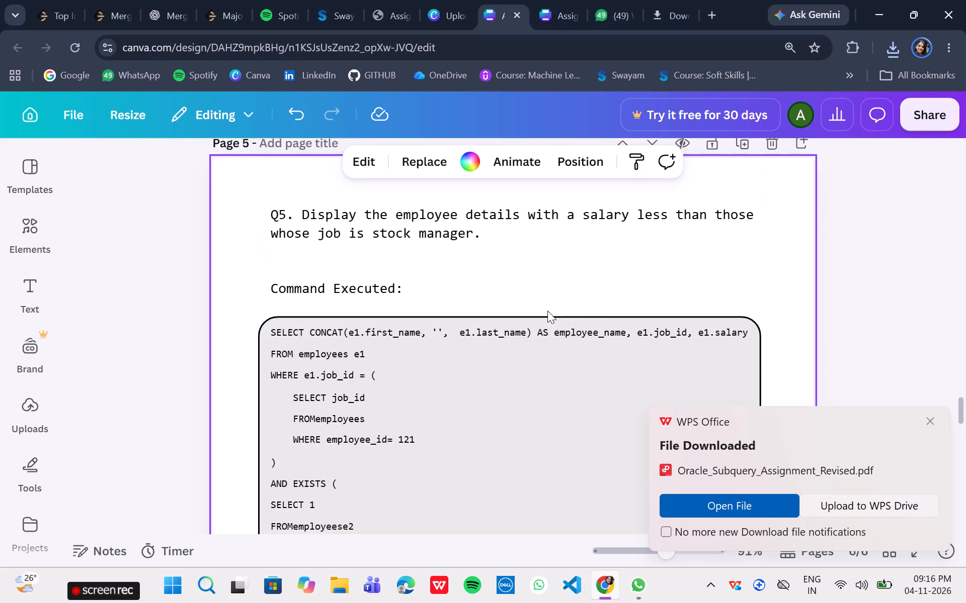
pyautogui.scroll(20, 591, 321)
pyautogui.scroll(14, 591, 321)
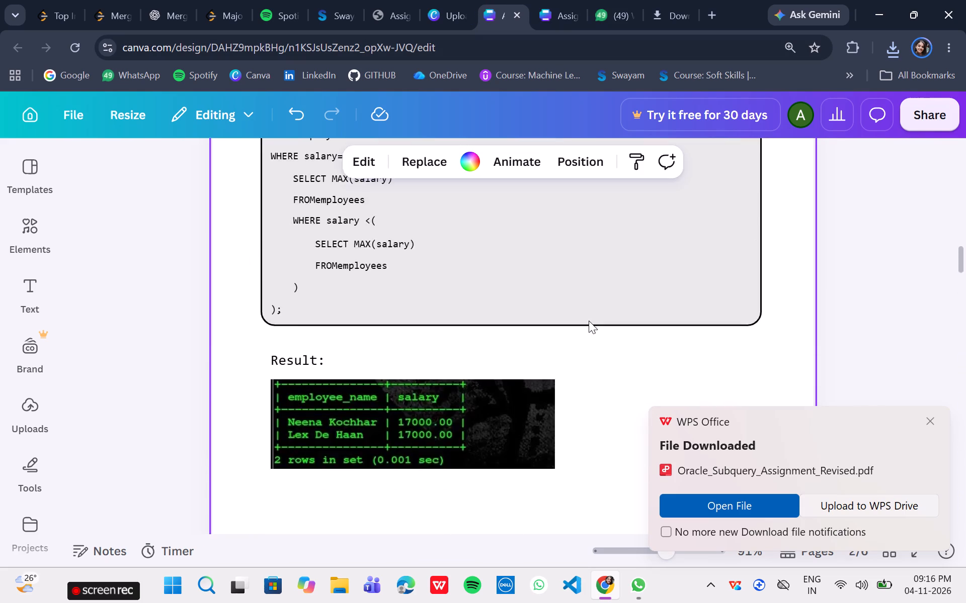
pyautogui.scroll(20, 589, 321)
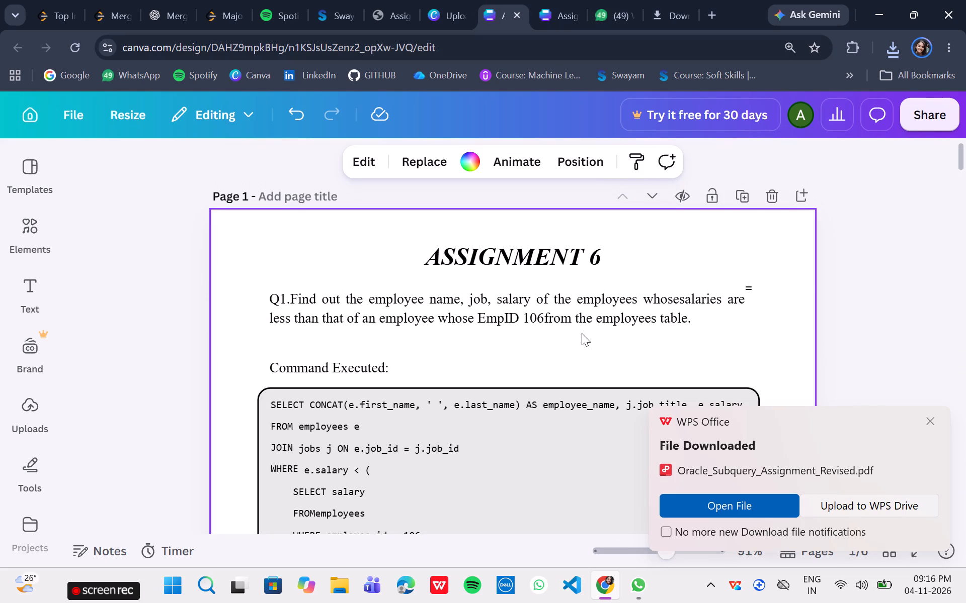
# Dismiss the WPS Office download notification for Oracle_Subquery_Assignment_Revised.pdf.
pyautogui.click(931, 422)
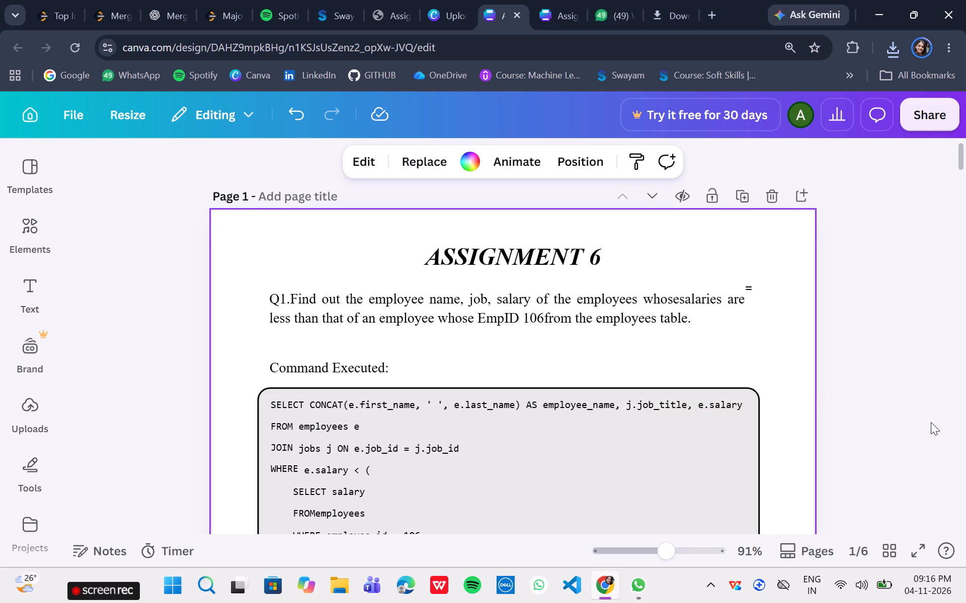
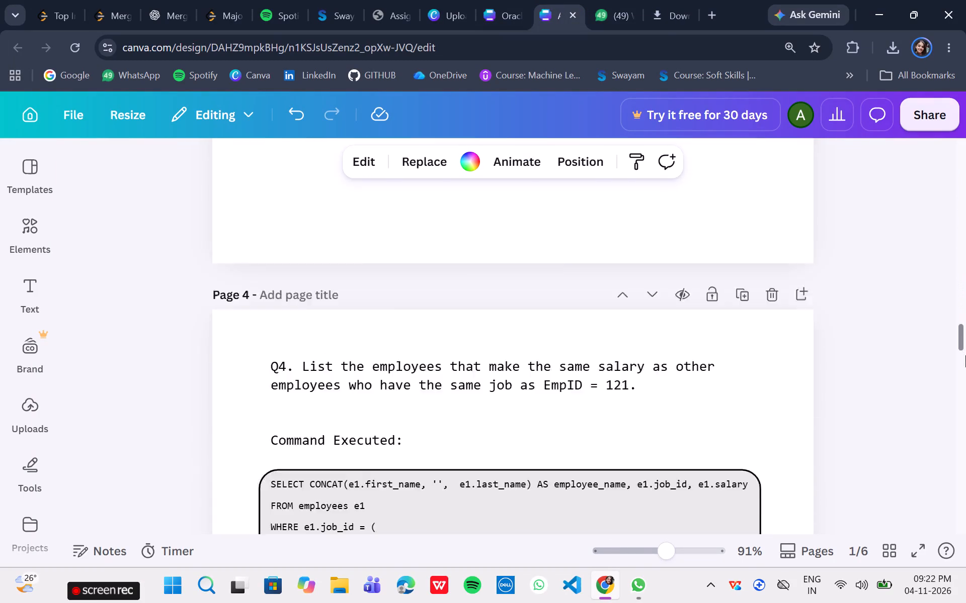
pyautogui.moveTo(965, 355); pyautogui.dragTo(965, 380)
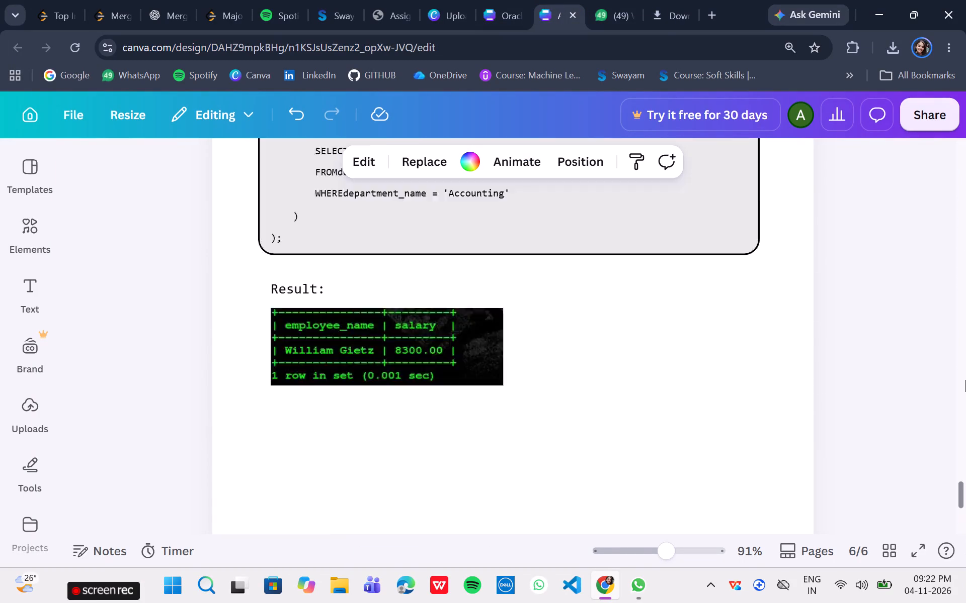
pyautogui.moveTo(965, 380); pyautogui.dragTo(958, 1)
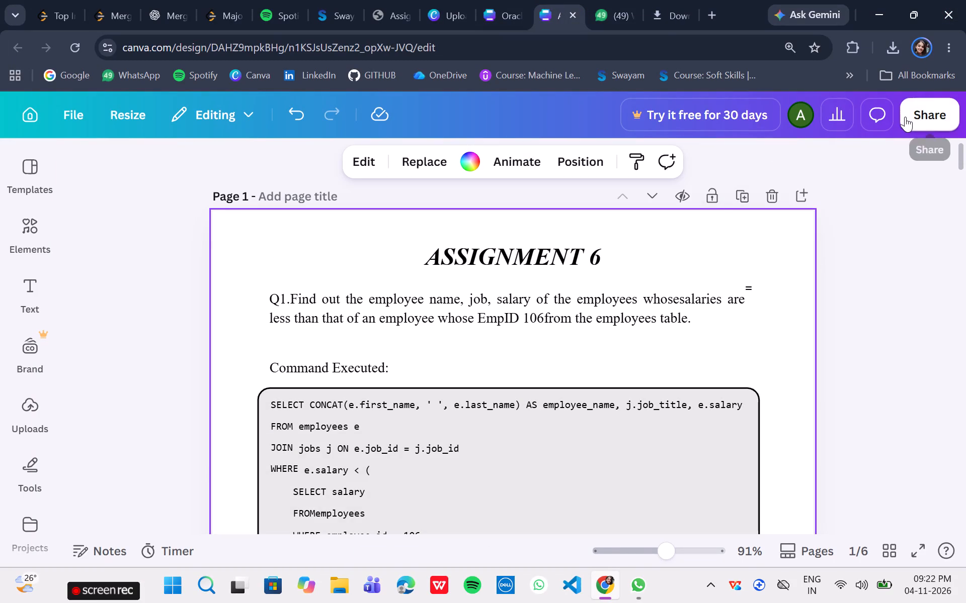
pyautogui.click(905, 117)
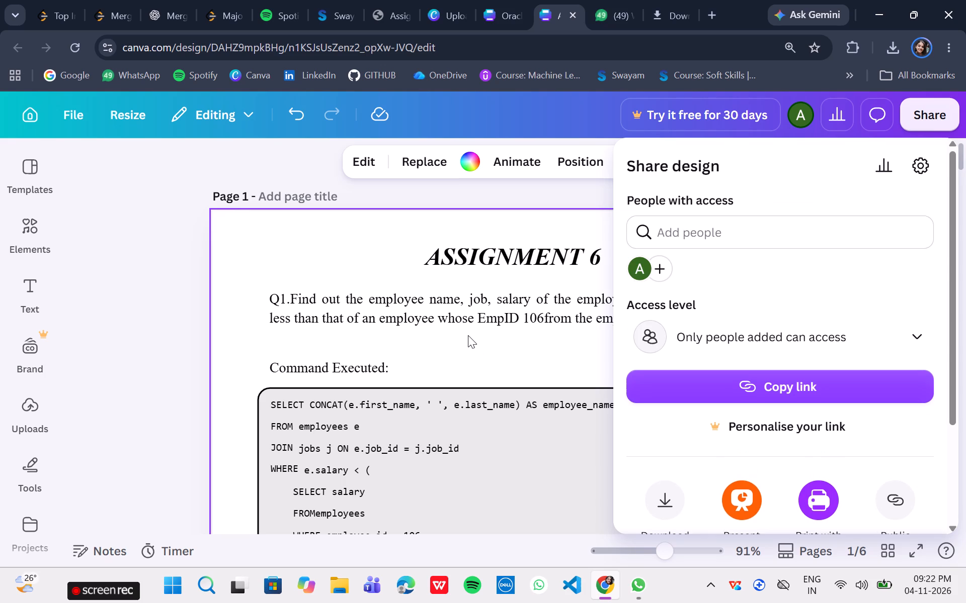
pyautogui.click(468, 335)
# Make the whole Q1 question text under the ASSIGNMENT 6 title on page 1 bold and italic.
pyautogui.doubleClick(478, 304)
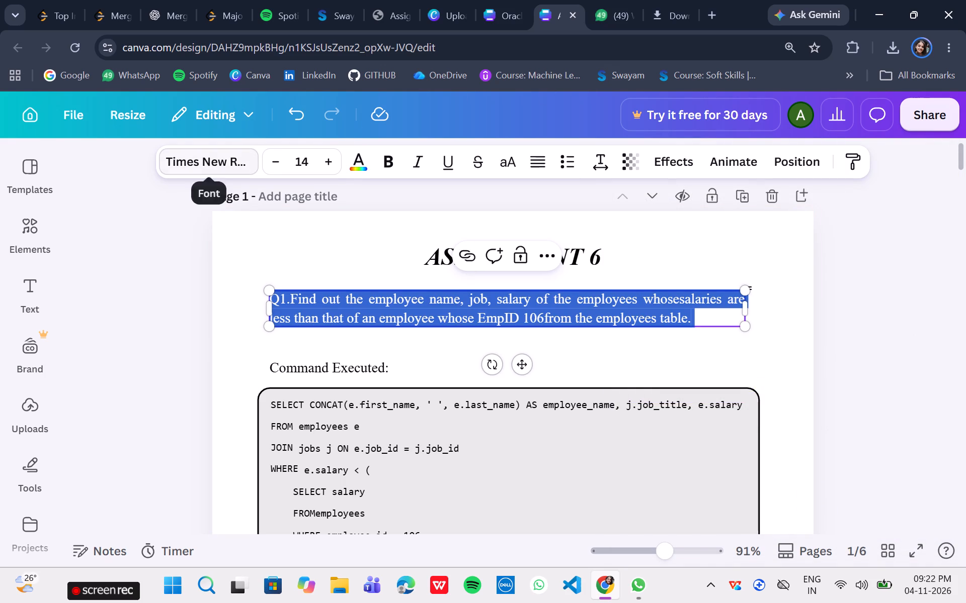
pyautogui.click(390, 156)
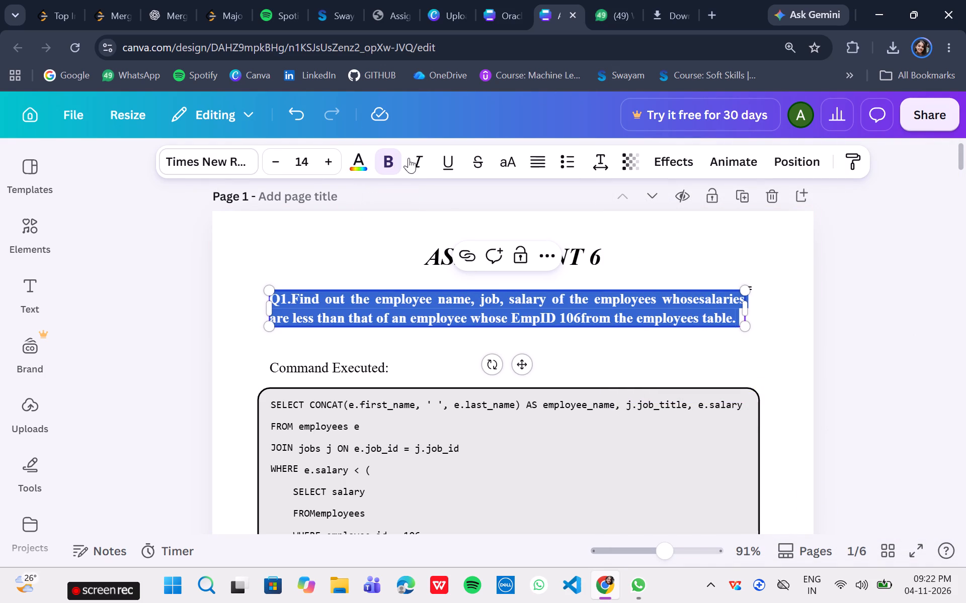
pyautogui.click(409, 158)
pyautogui.click(393, 279)
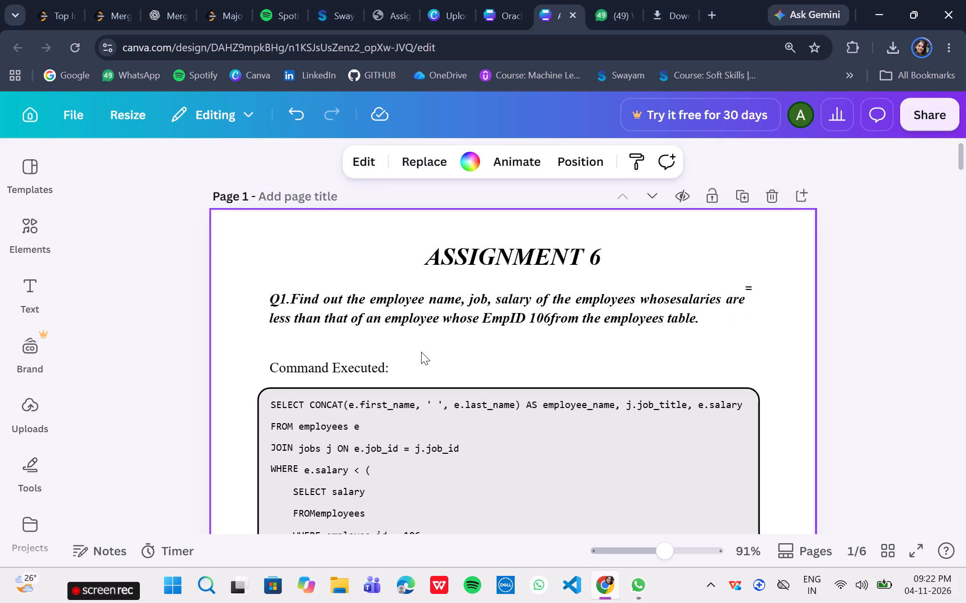
# Make the "Command Executed:" label on page 1 bold and italic.
pyautogui.scroll(-7, 421, 352)
pyautogui.scroll(6, 421, 352)
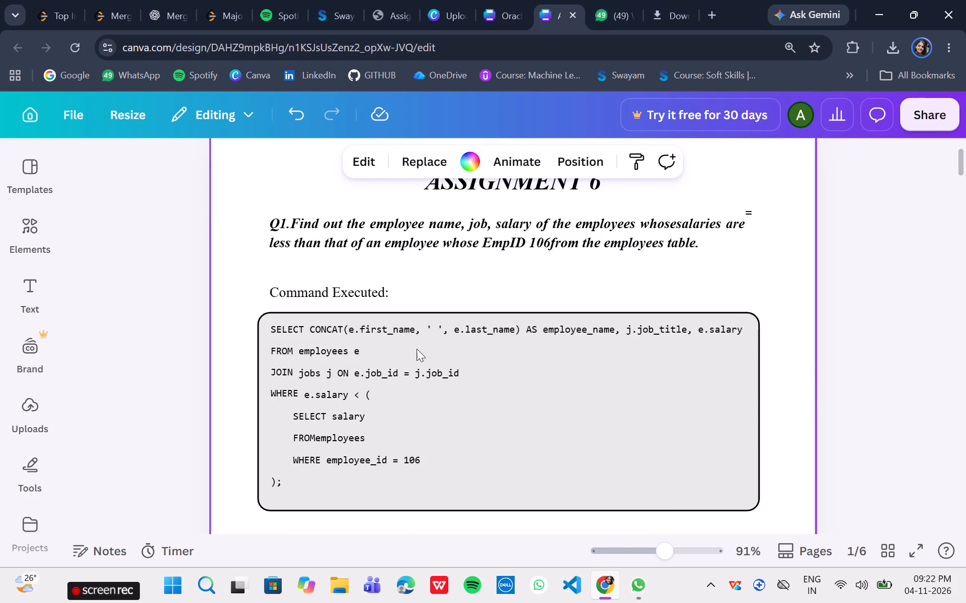
pyautogui.doubleClick(347, 289)
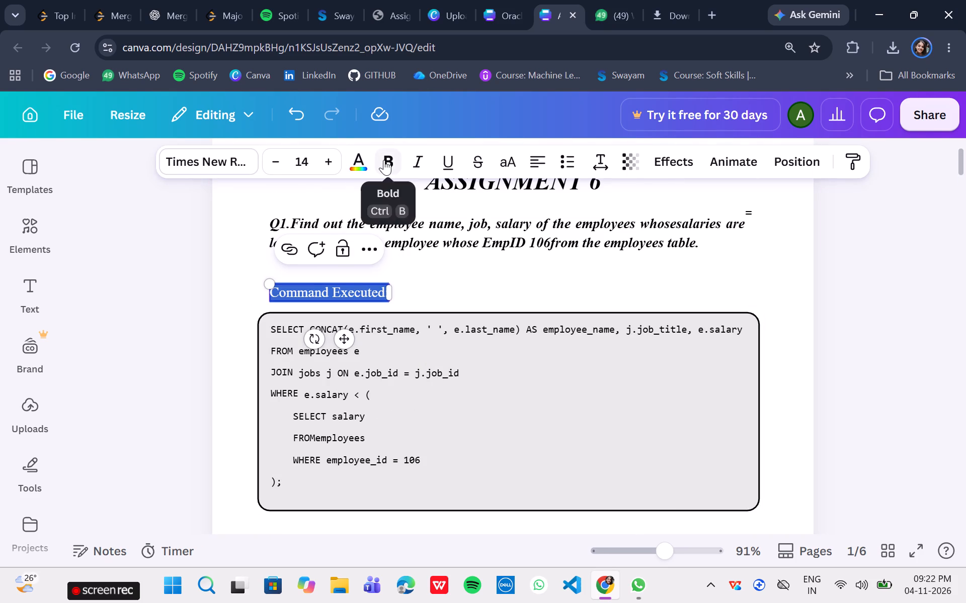
pyautogui.click(384, 160)
pyautogui.click(414, 159)
# Make the "Result:" label on page 1 bold and italic.
pyautogui.scroll(-3, 448, 333)
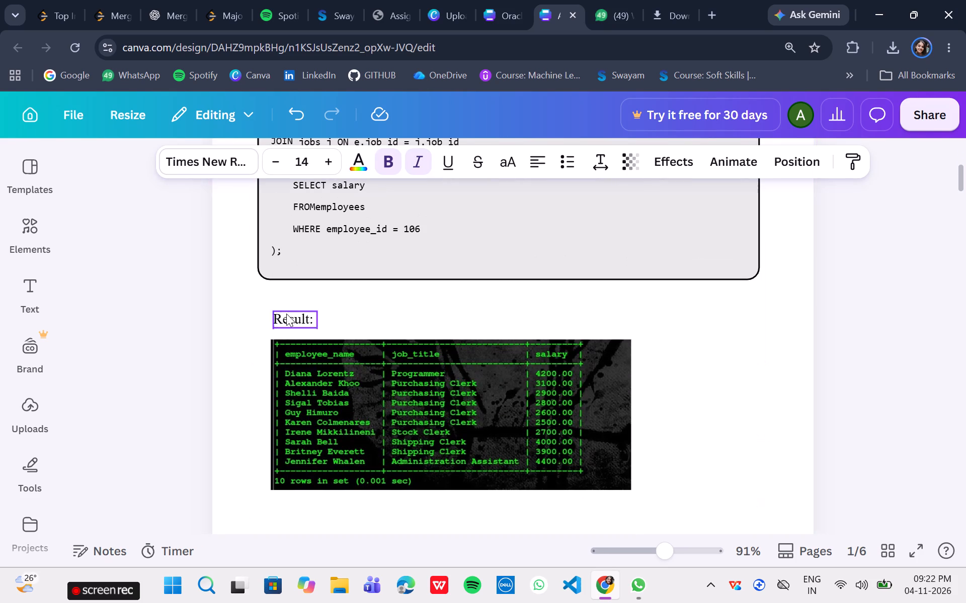
pyautogui.click(271, 314)
pyautogui.doubleClick(281, 316)
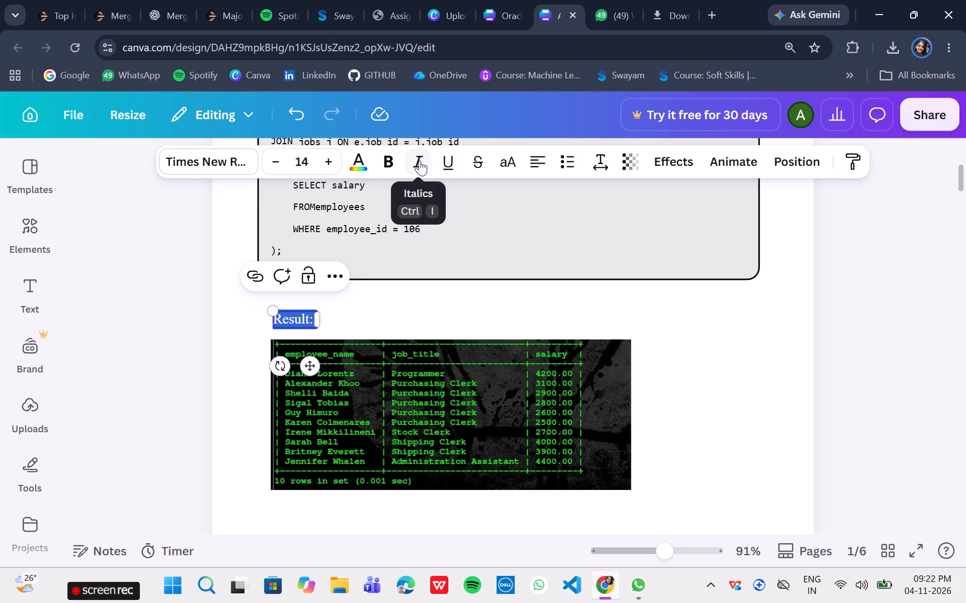
pyautogui.click(393, 158)
pyautogui.click(413, 163)
# Format the Q2 question text on page 2 as Times New Roman, bold and italic.
pyautogui.scroll(-5, 427, 265)
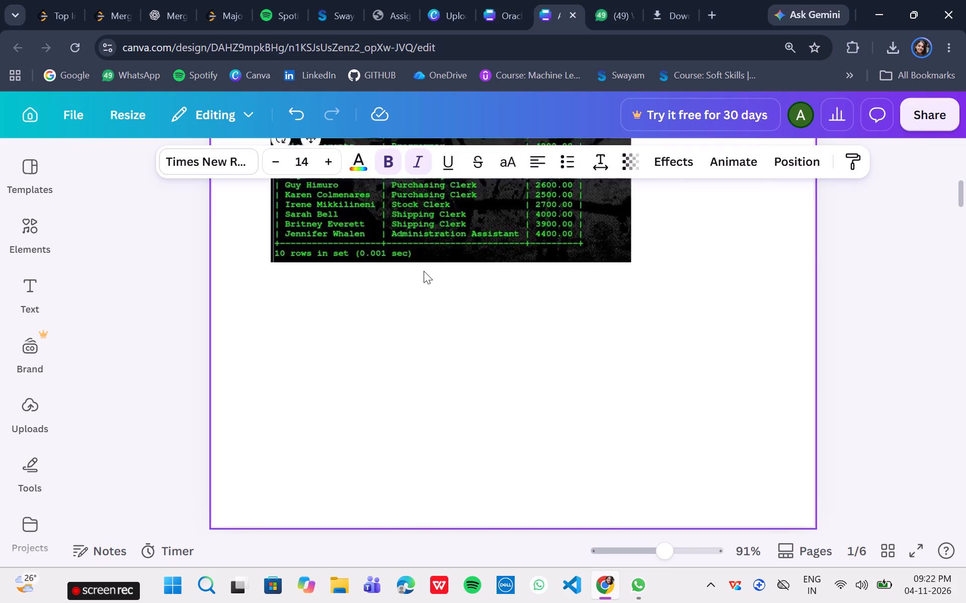
pyautogui.scroll(-3, 424, 271)
pyautogui.doubleClick(404, 261)
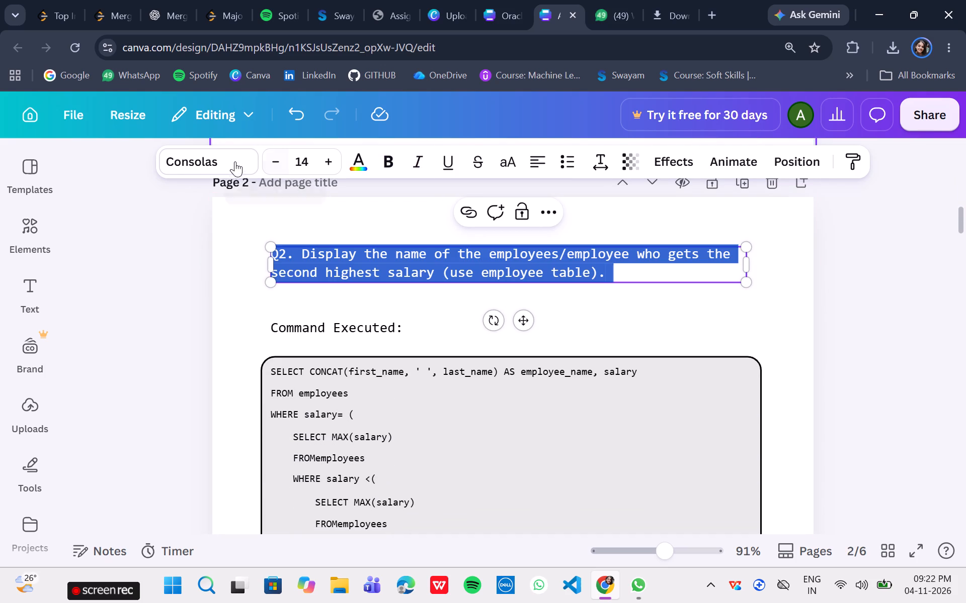
pyautogui.click(229, 165)
pyautogui.click(178, 352)
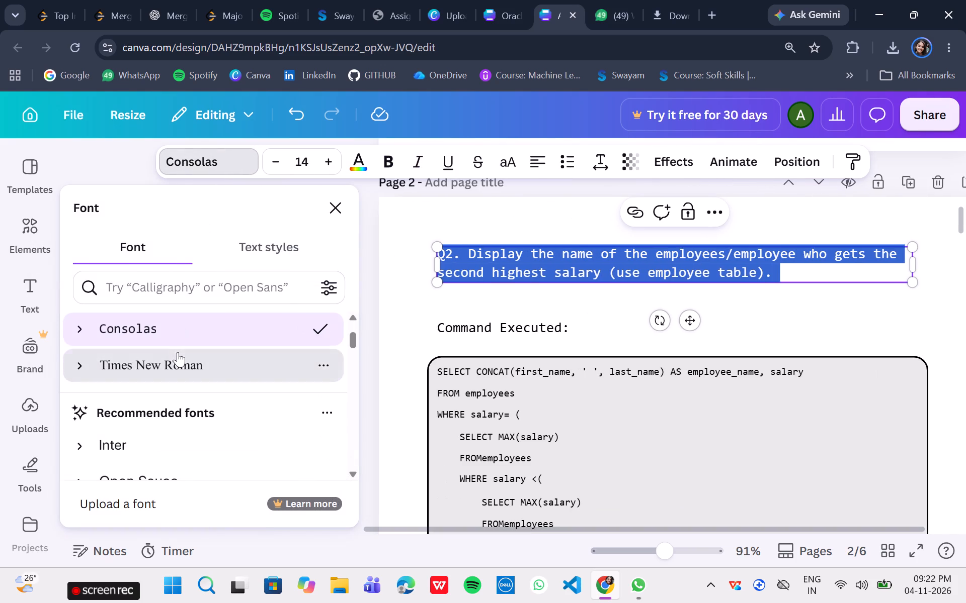
pyautogui.click(393, 153)
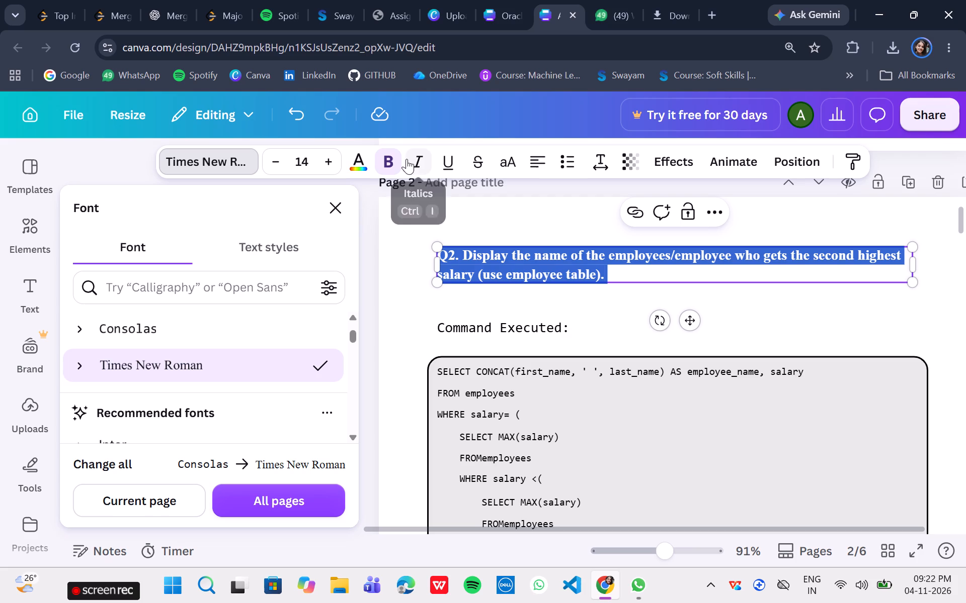
pyautogui.click(413, 162)
pyautogui.click(407, 285)
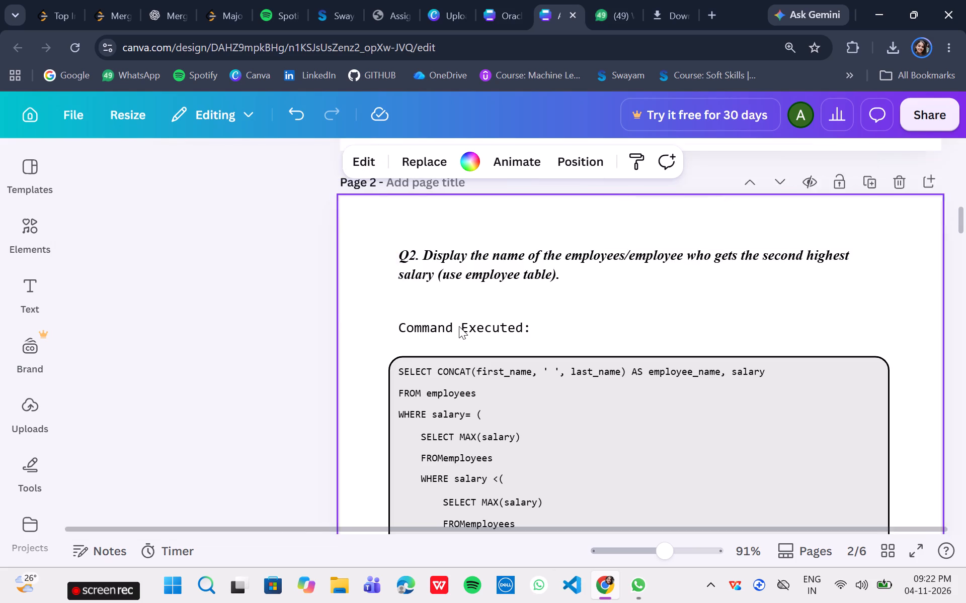
# Format the "Command Executed:" label on page 2 as bold, italic Times New Roman.
pyautogui.tripleClick(367, 318)
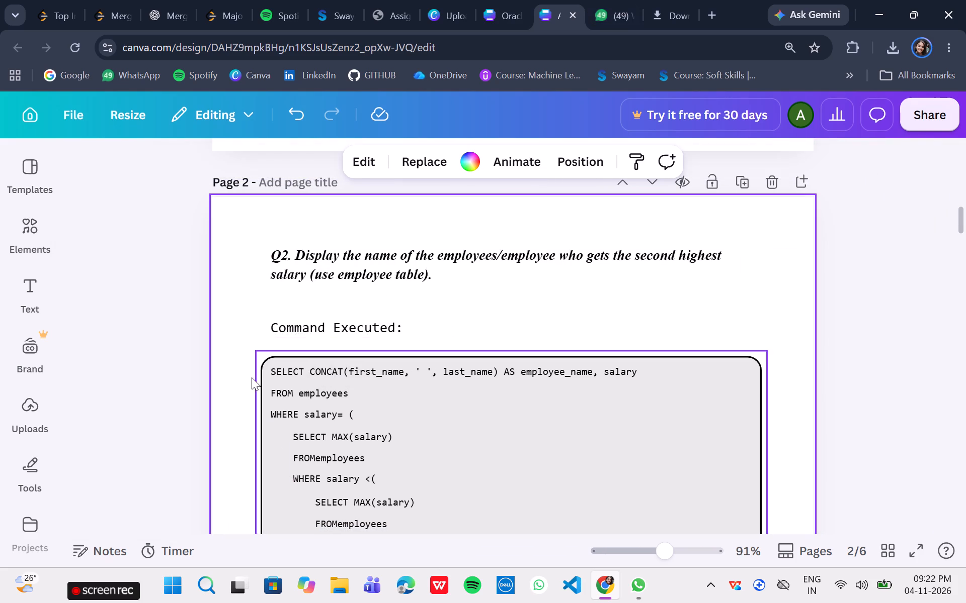
pyautogui.doubleClick(297, 326)
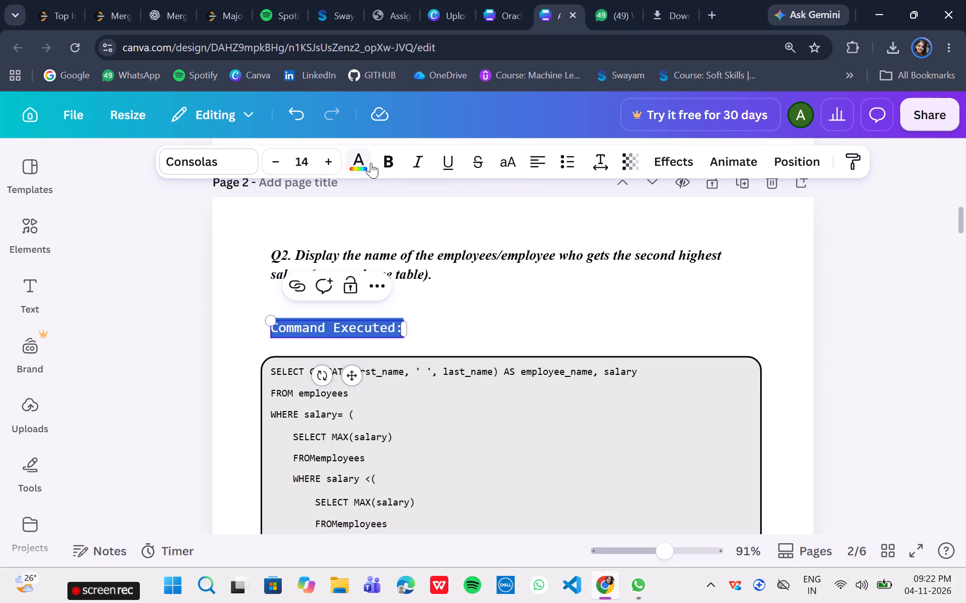
pyautogui.click(386, 161)
pyautogui.click(427, 159)
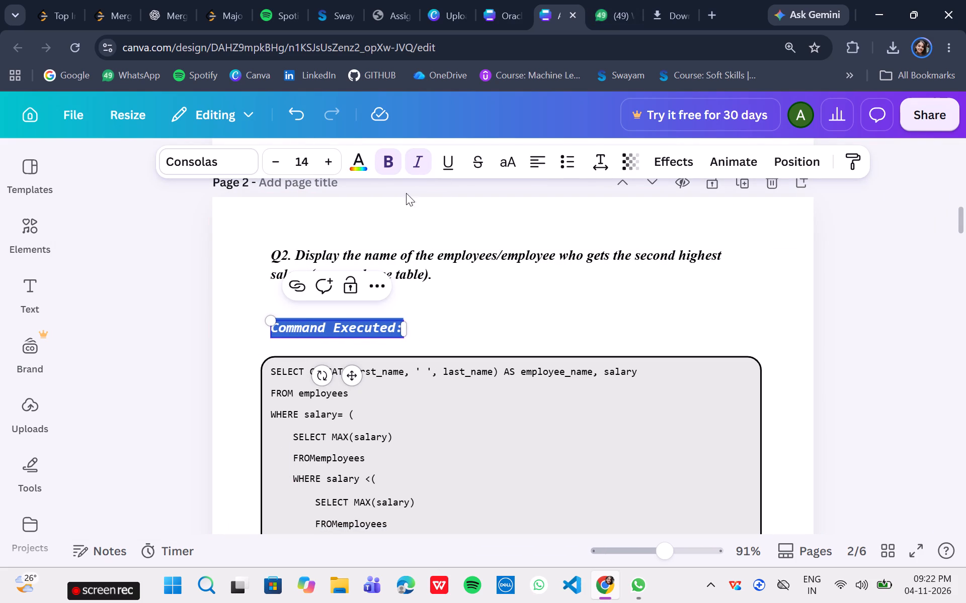
pyautogui.scroll(-2, 388, 323)
pyautogui.click(229, 379)
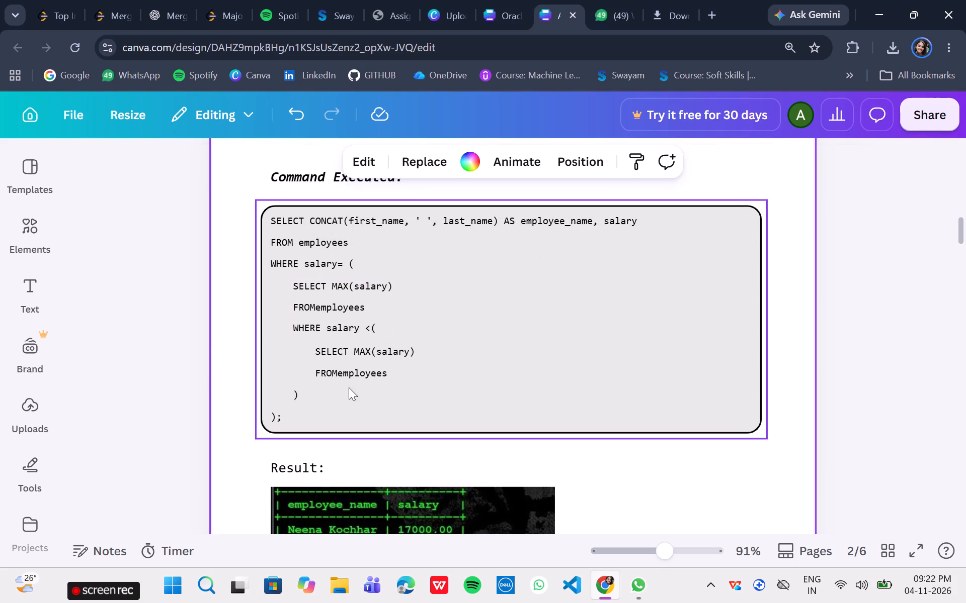
pyautogui.scroll(2, 349, 387)
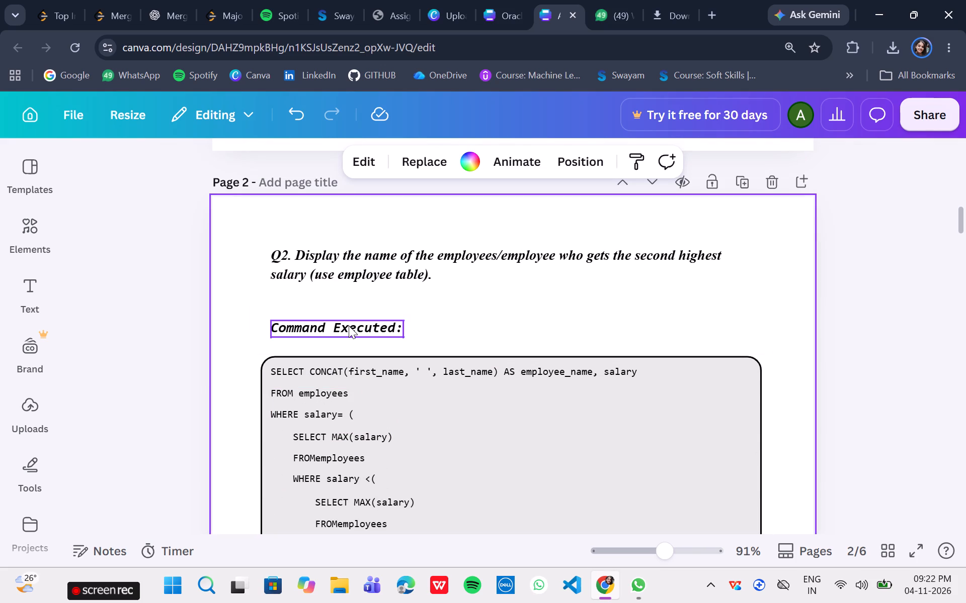
pyautogui.click(349, 326)
pyautogui.click(205, 155)
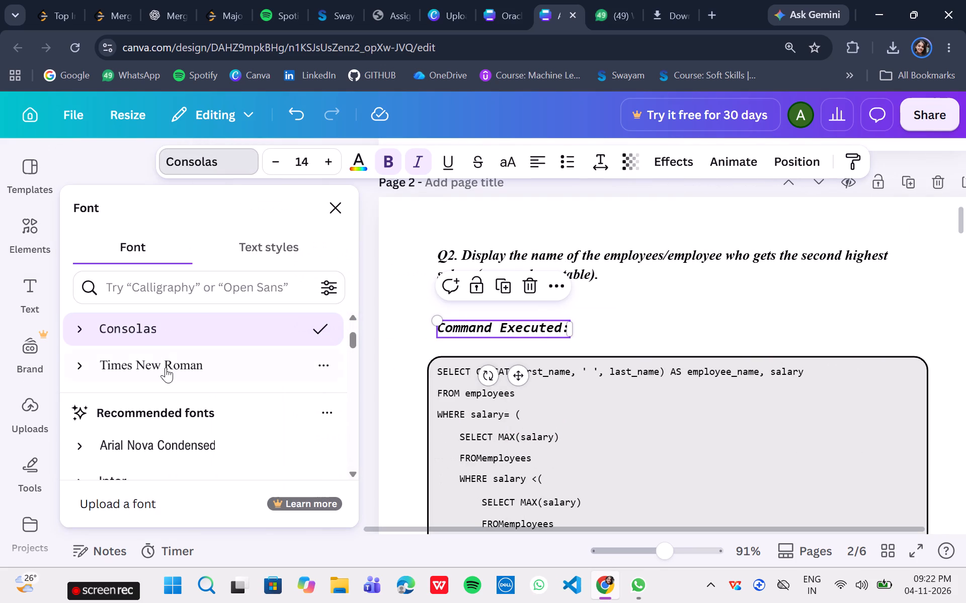
pyautogui.click(167, 358)
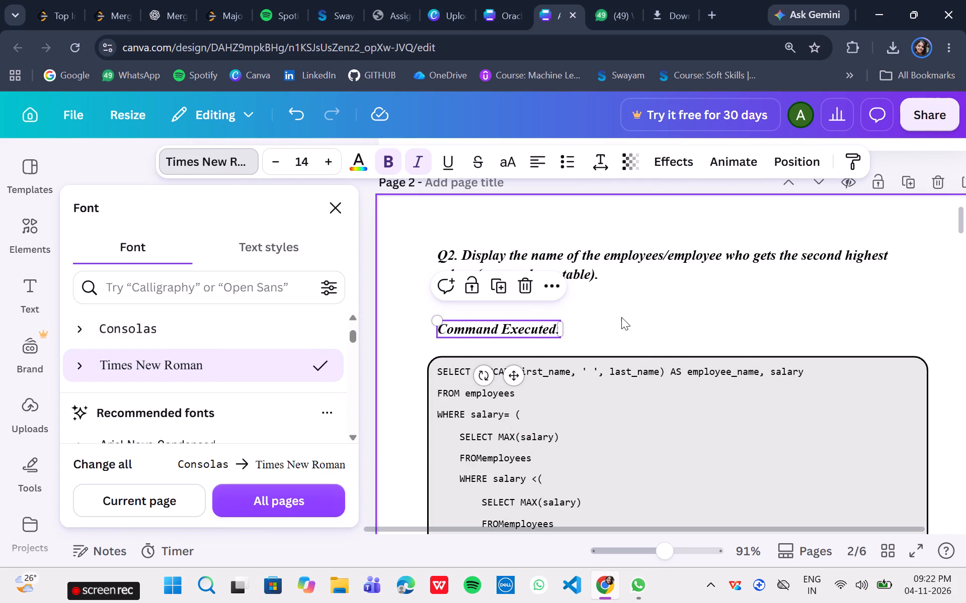
pyautogui.click(621, 317)
# Format the "Result:" label on page 2 as Times New Roman, bold and italic.
pyautogui.scroll(-4, 547, 385)
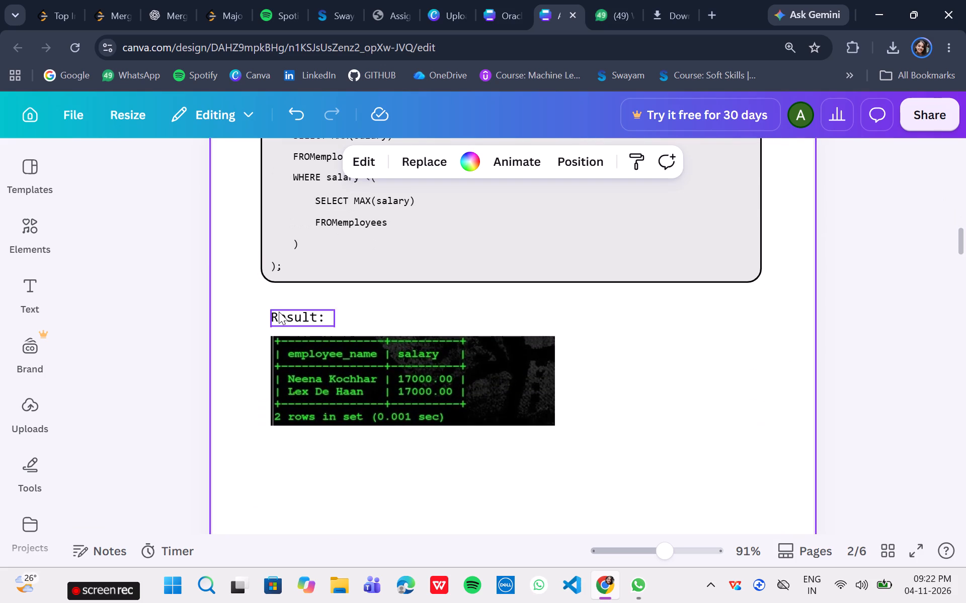
pyautogui.doubleClick(279, 312)
pyautogui.click(229, 154)
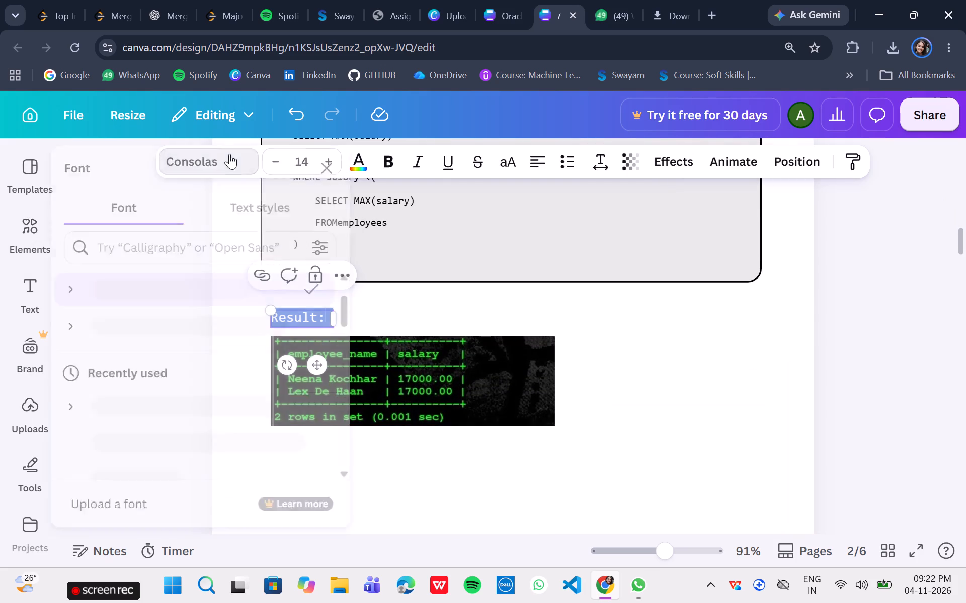
pyautogui.click(212, 371)
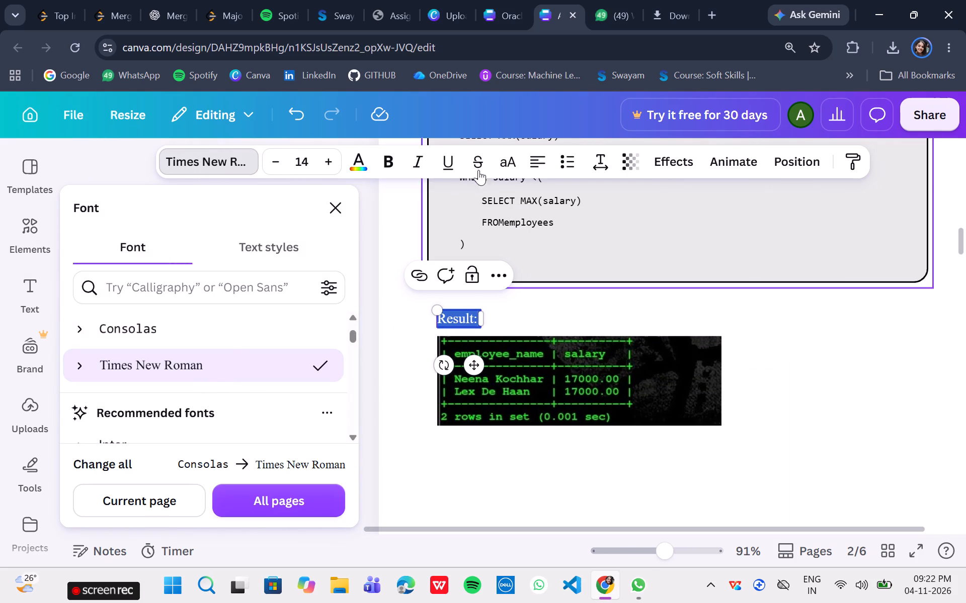
pyautogui.click(385, 168)
pyautogui.click(414, 163)
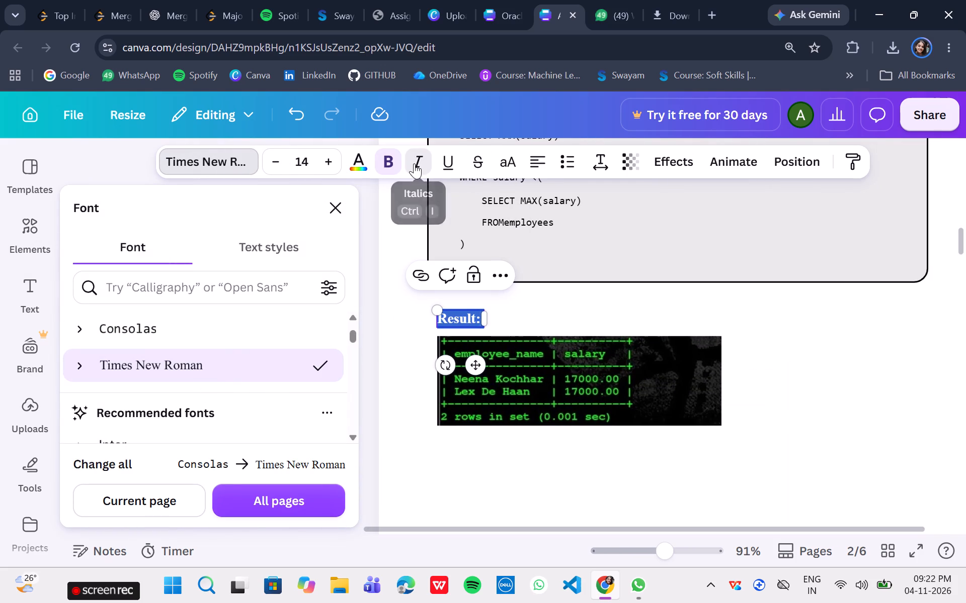
# Format the Q3 question text on page 3 as Times New Roman, bold and italic.
pyautogui.scroll(-6, 526, 323)
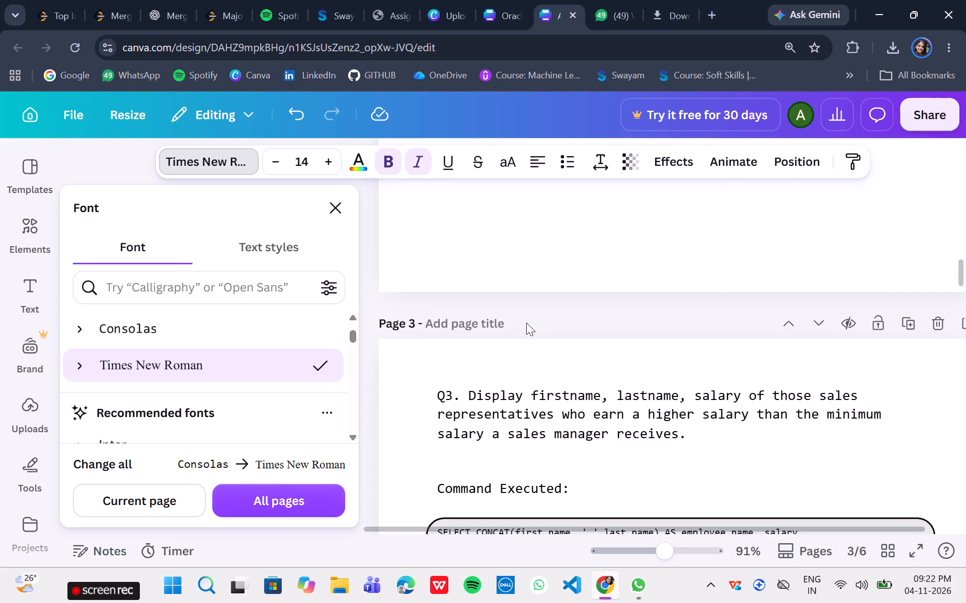
pyautogui.click(518, 355)
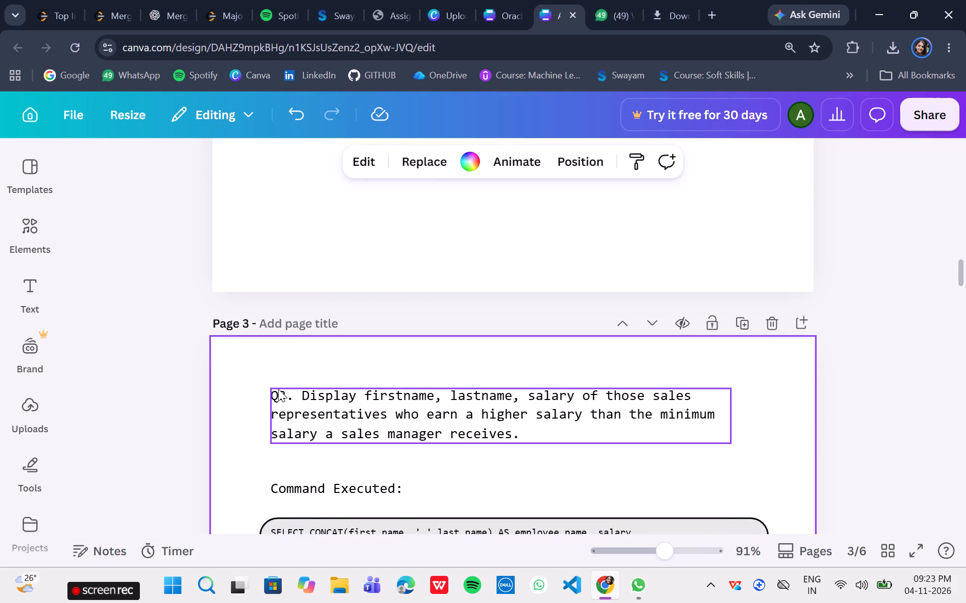
pyautogui.tripleClick(278, 389)
pyautogui.click(224, 155)
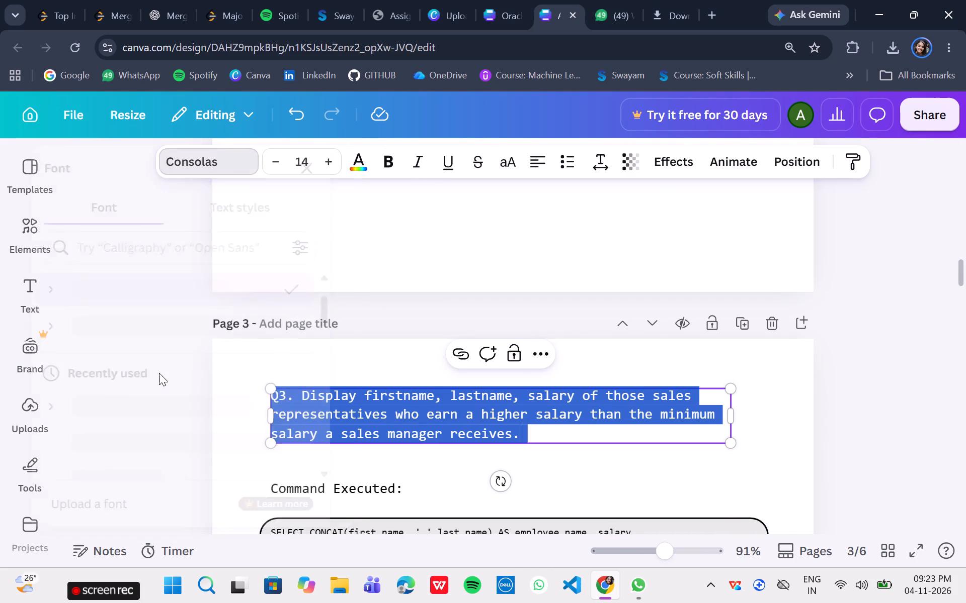
pyautogui.click(169, 370)
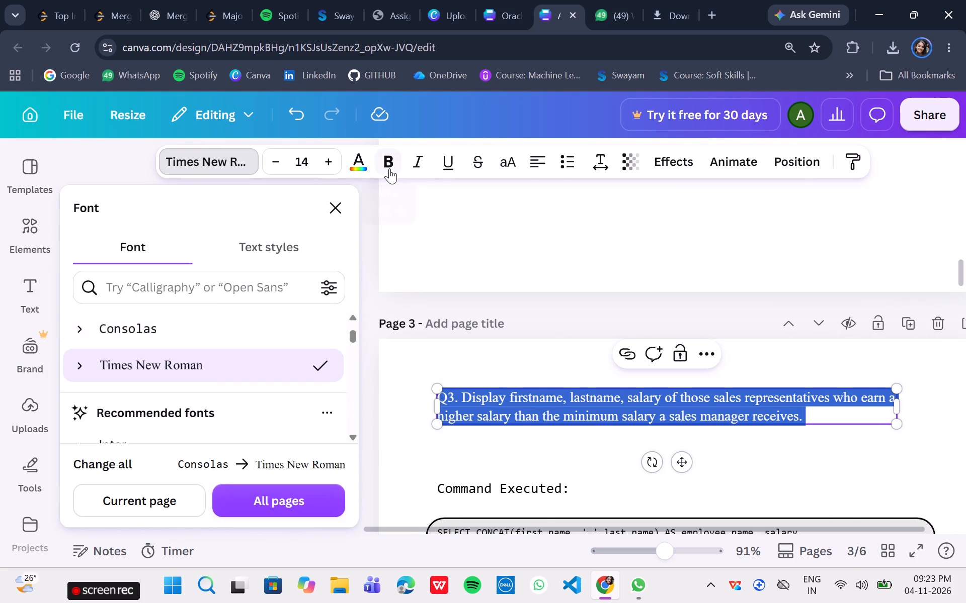
pyautogui.click(389, 168)
pyautogui.click(419, 157)
# Format the "Command Executed:" label on page 3 as bold, italic Times New Roman.
pyautogui.scroll(-2, 454, 393)
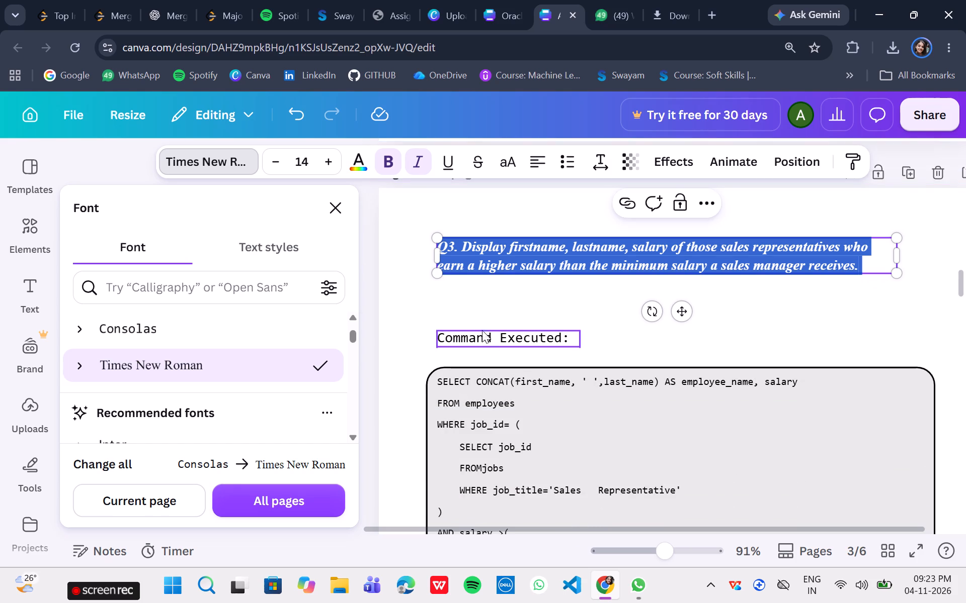
pyautogui.tripleClick(489, 339)
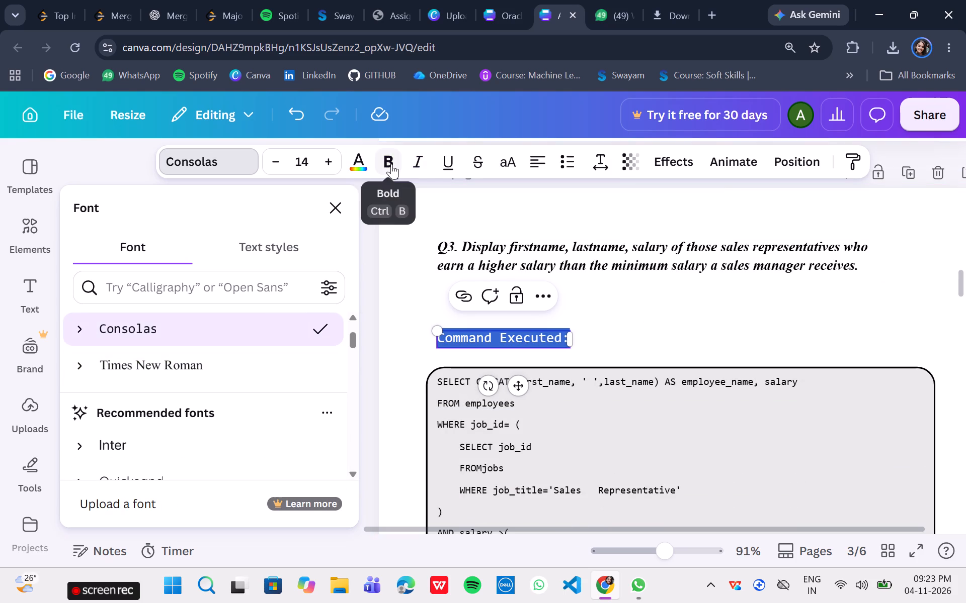
pyautogui.click(391, 164)
pyautogui.click(223, 153)
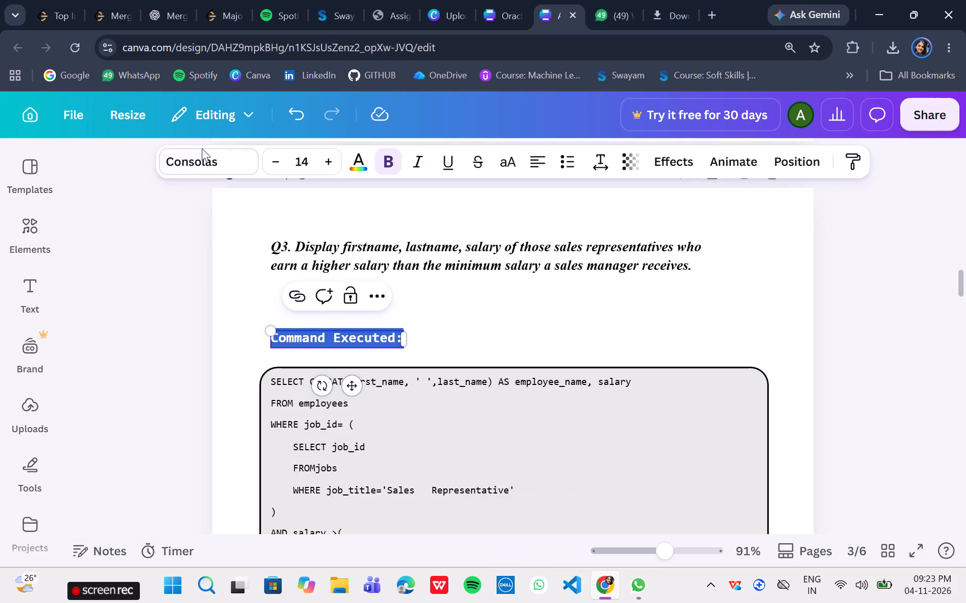
pyautogui.click(204, 163)
pyautogui.click(221, 366)
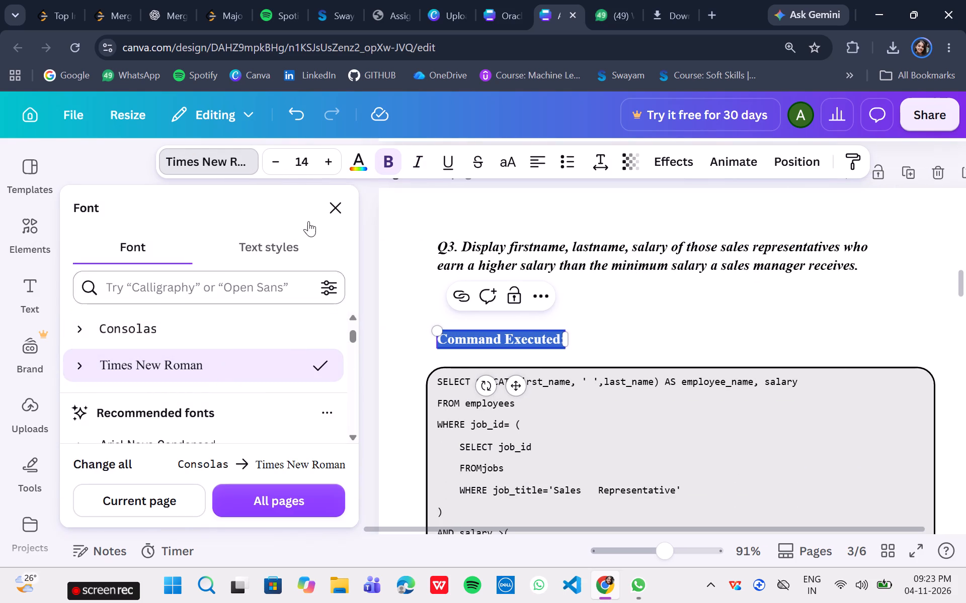
pyautogui.click(425, 161)
pyautogui.click(398, 291)
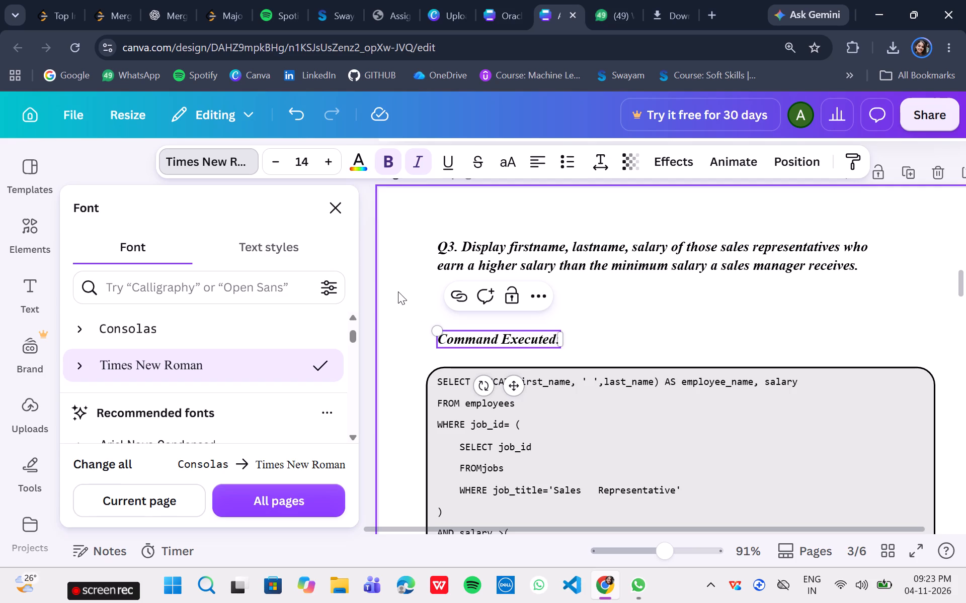
# Format the "Result:" label on page 3 as Times New Roman, bold and italic.
pyautogui.scroll(-6, 460, 339)
pyautogui.click(288, 231)
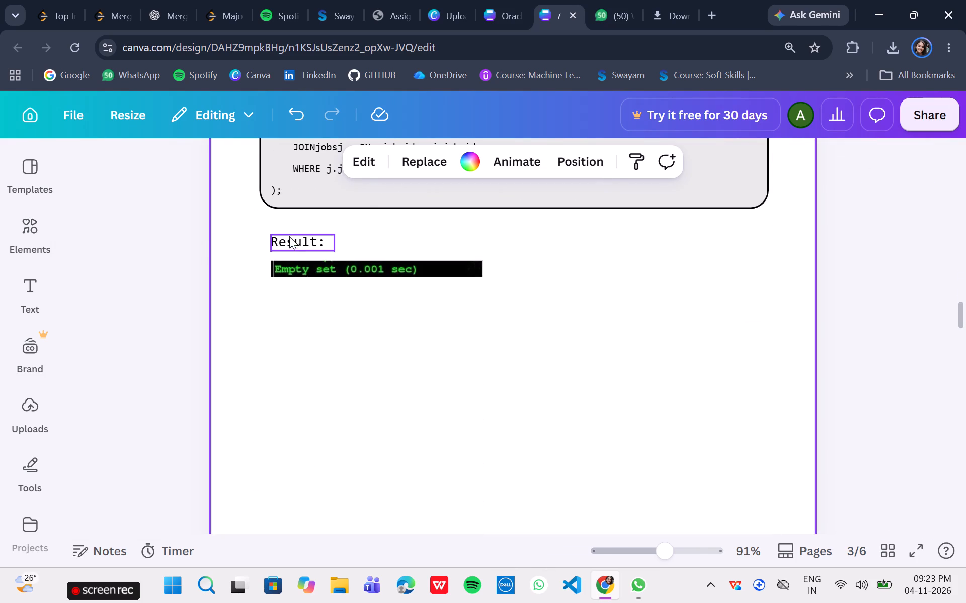
pyautogui.doubleClick(289, 238)
pyautogui.click(209, 159)
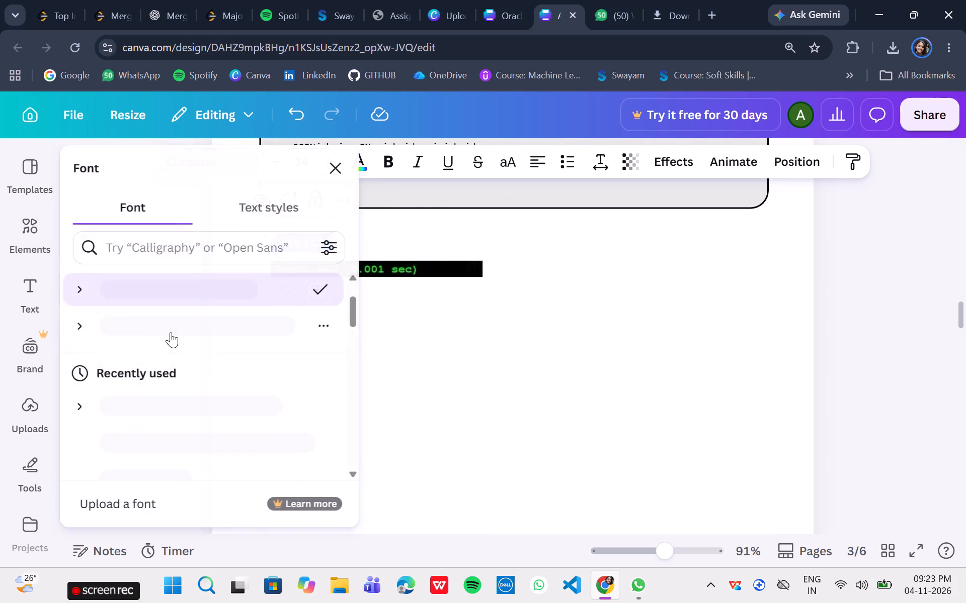
pyautogui.click(169, 368)
pyautogui.click(389, 159)
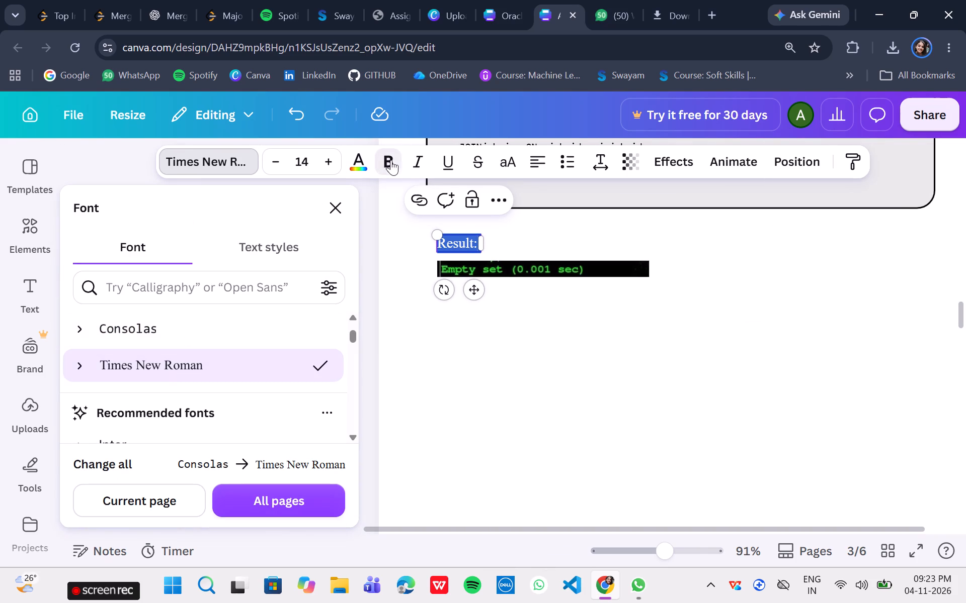
pyautogui.click(411, 159)
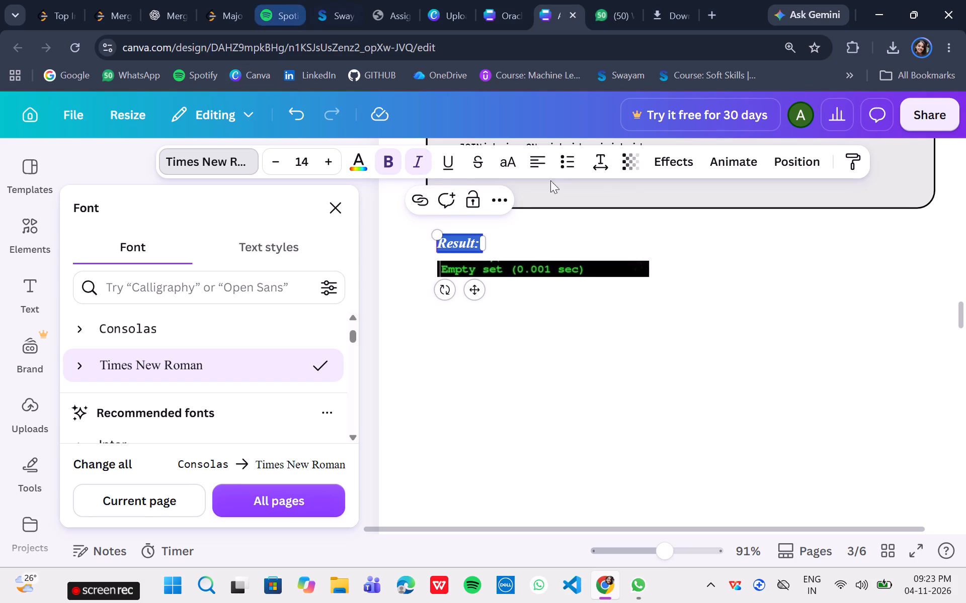
pyautogui.click(618, 316)
# Format the Q4 question text on page 4 as Times New Roman, bold and italic.
pyautogui.scroll(-5, 618, 316)
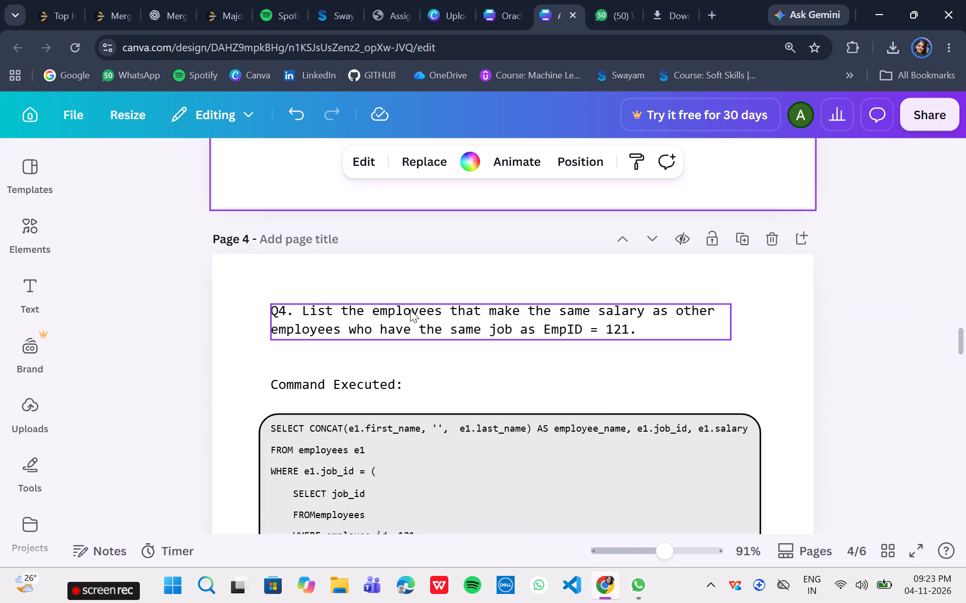
pyautogui.tripleClick(280, 306)
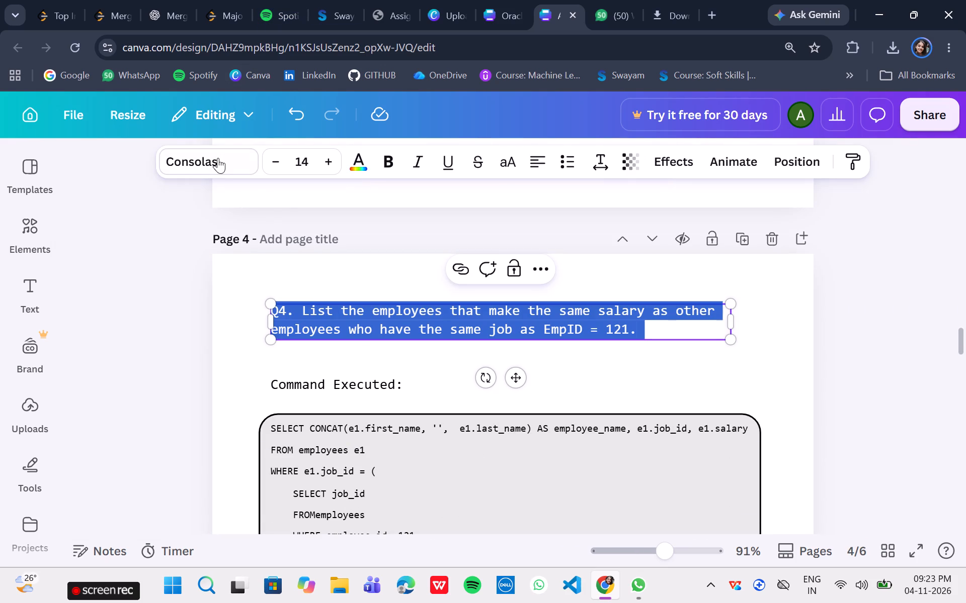
pyautogui.click(217, 157)
pyautogui.click(175, 358)
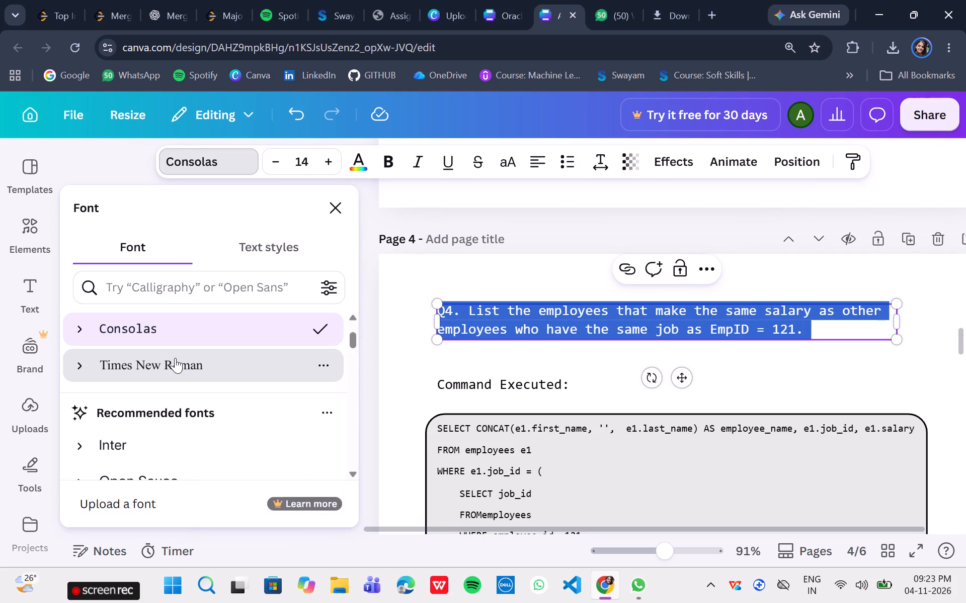
pyautogui.click(391, 161)
pyautogui.click(418, 163)
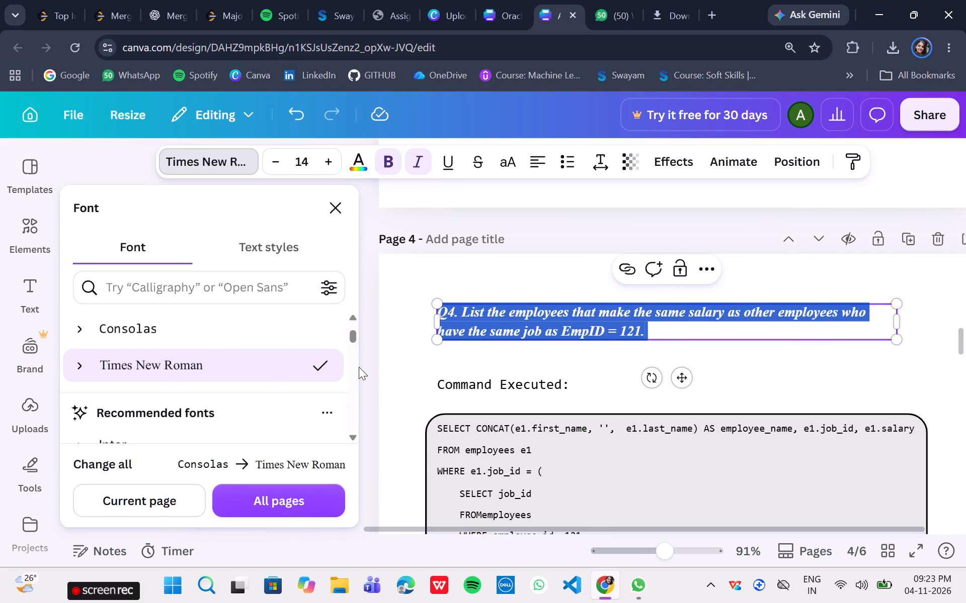
pyautogui.click(359, 367)
# Format the "Command Executed:" label on page 4 as Times New Roman, bold and italic.
pyautogui.doubleClick(331, 382)
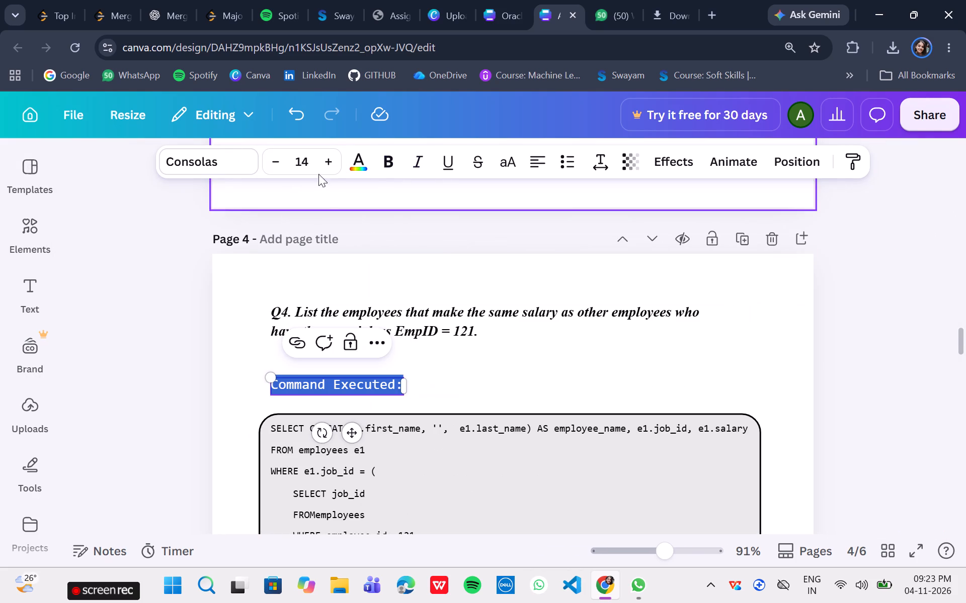
pyautogui.click(228, 167)
pyautogui.click(184, 371)
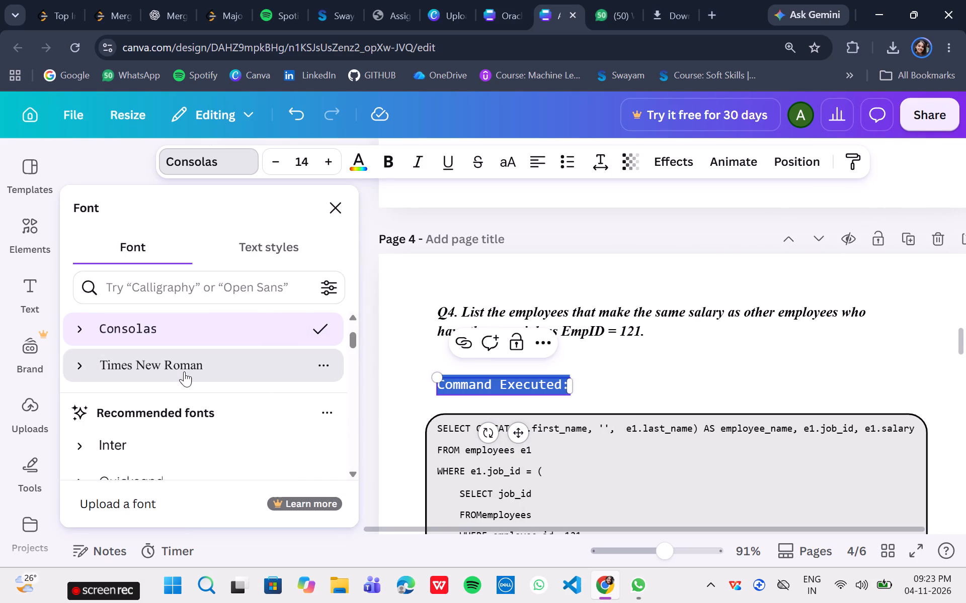
pyautogui.click(388, 160)
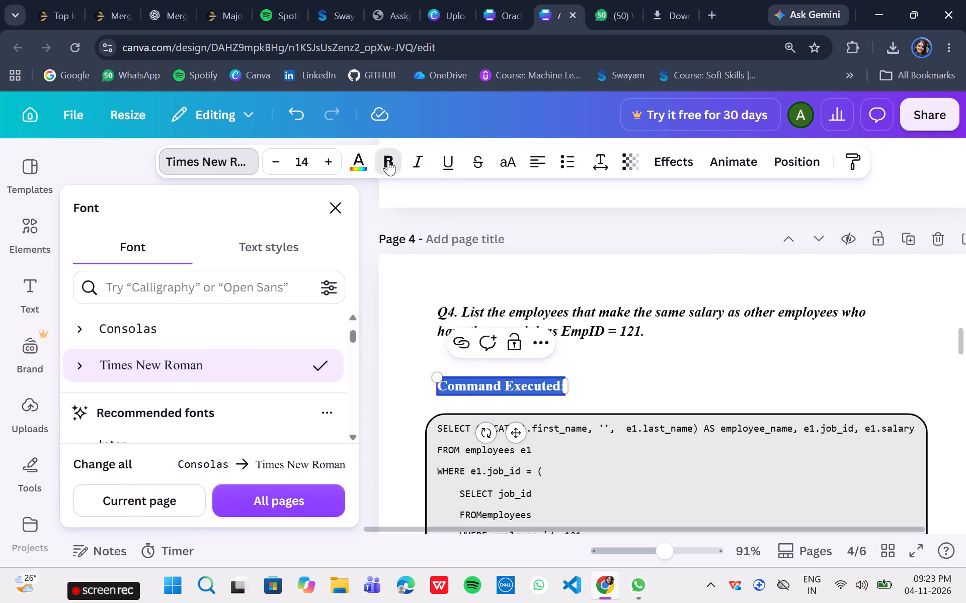
pyautogui.click(418, 161)
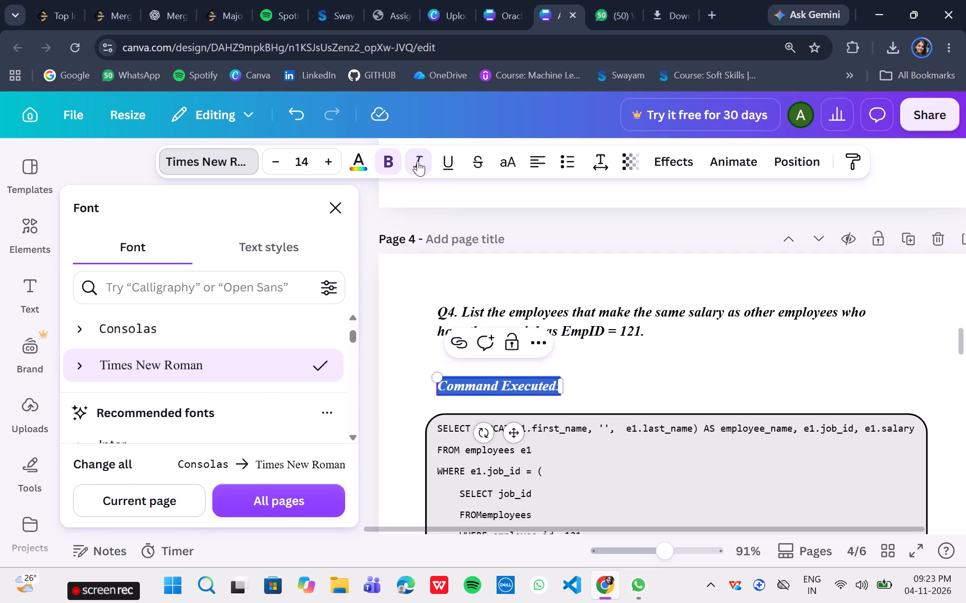
pyautogui.click(410, 337)
# Format the "Result:" label on page 4 as bold, italic Times New Roman.
pyautogui.scroll(-4, 410, 337)
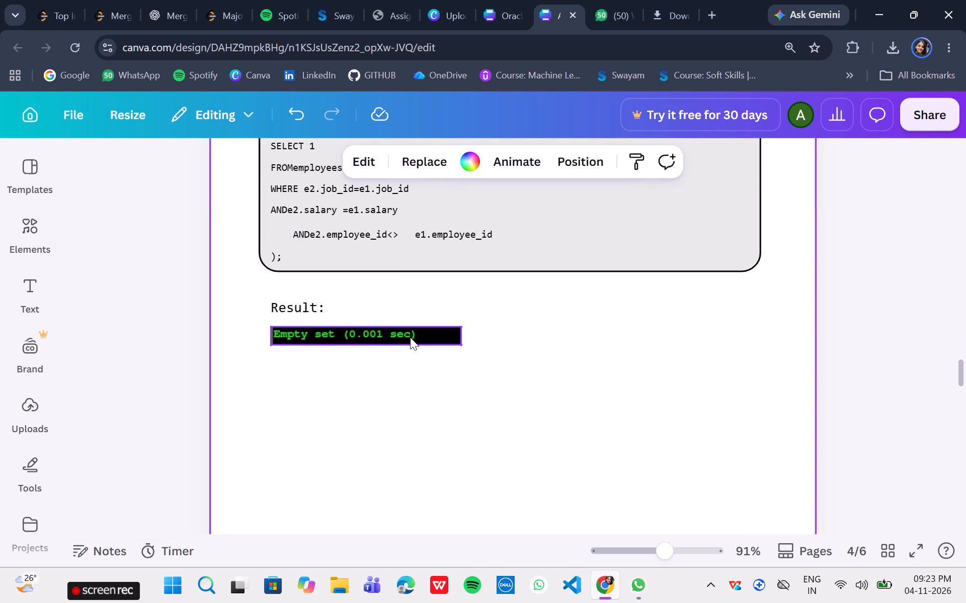
pyautogui.doubleClick(304, 310)
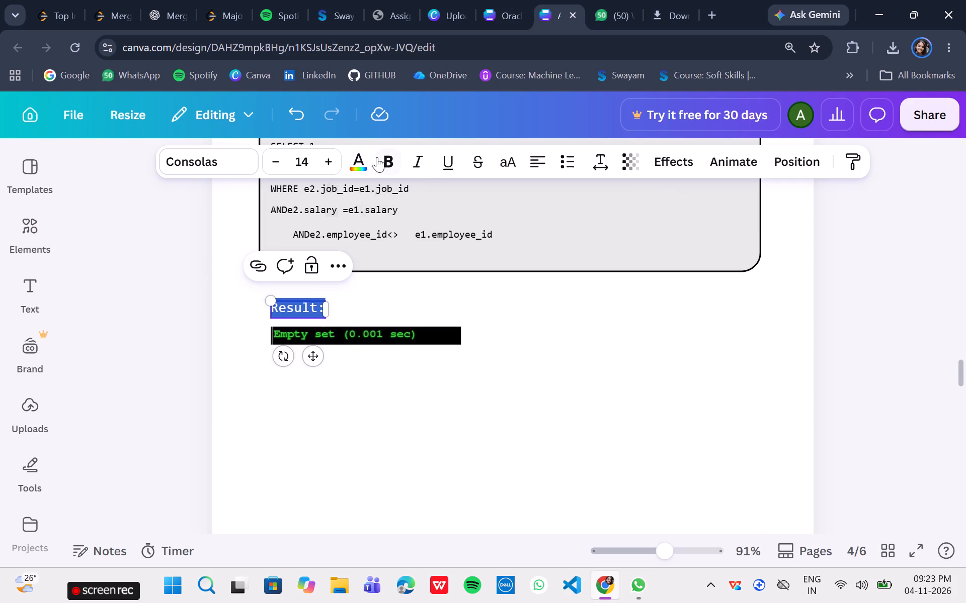
pyautogui.moveTo(377, 157); pyautogui.dragTo(381, 159)
pyautogui.click(423, 159)
pyautogui.click(424, 465)
pyautogui.doubleClick(287, 301)
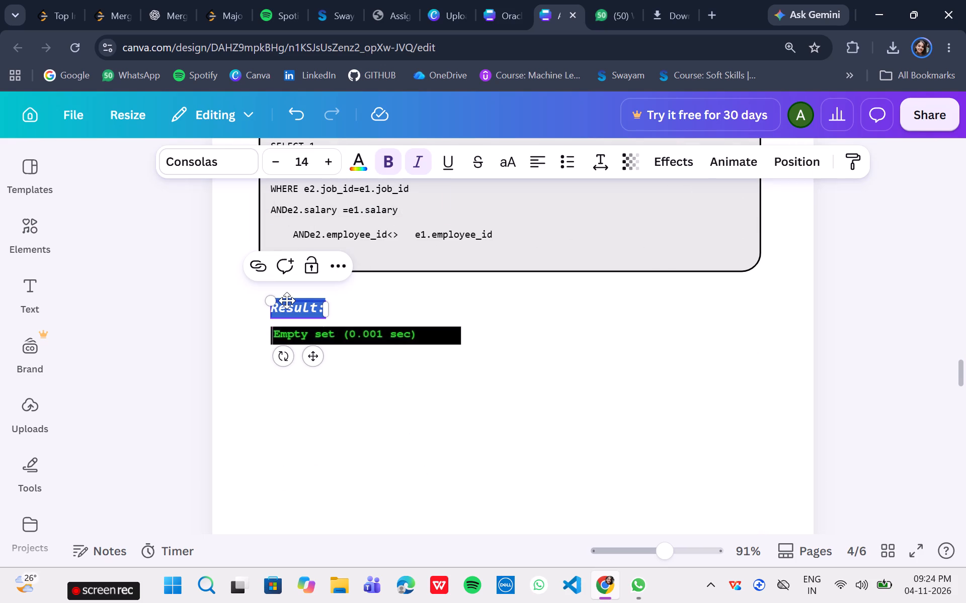
pyautogui.click(242, 156)
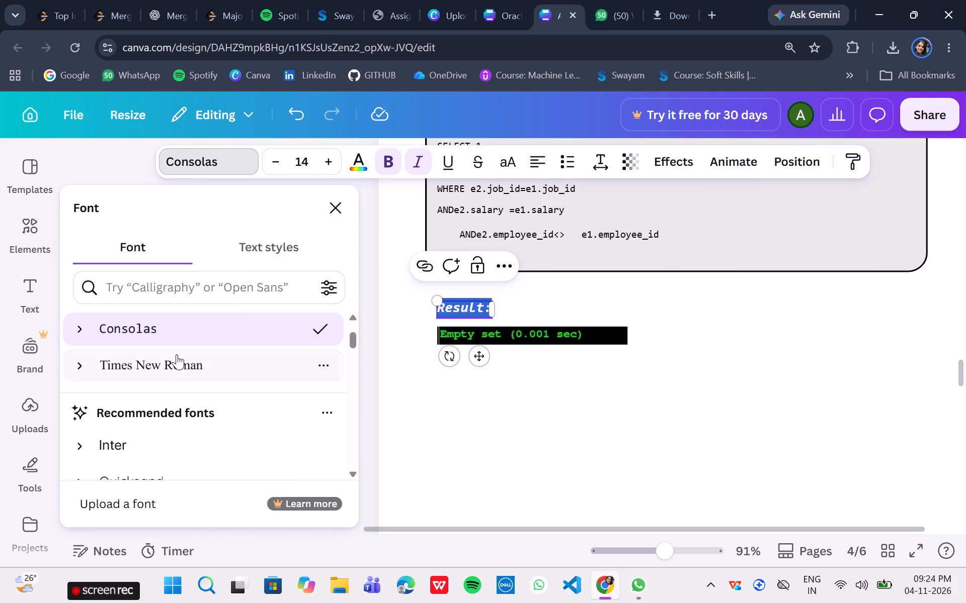
pyautogui.click(177, 354)
pyautogui.click(499, 461)
# Format the Q5 question text on page 5 as Times New Roman, bold and italic.
pyautogui.scroll(-6, 499, 461)
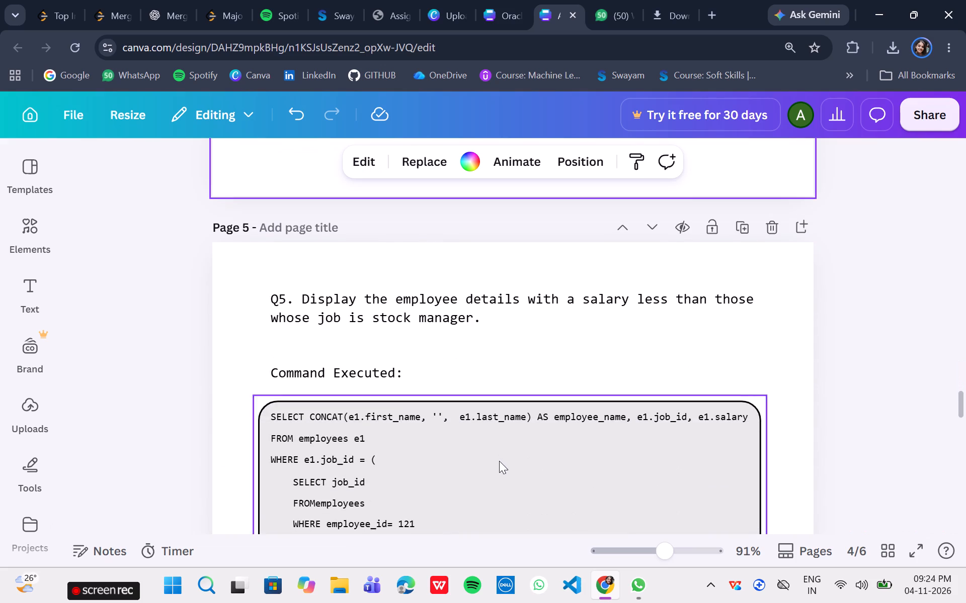
pyautogui.tripleClick(285, 297)
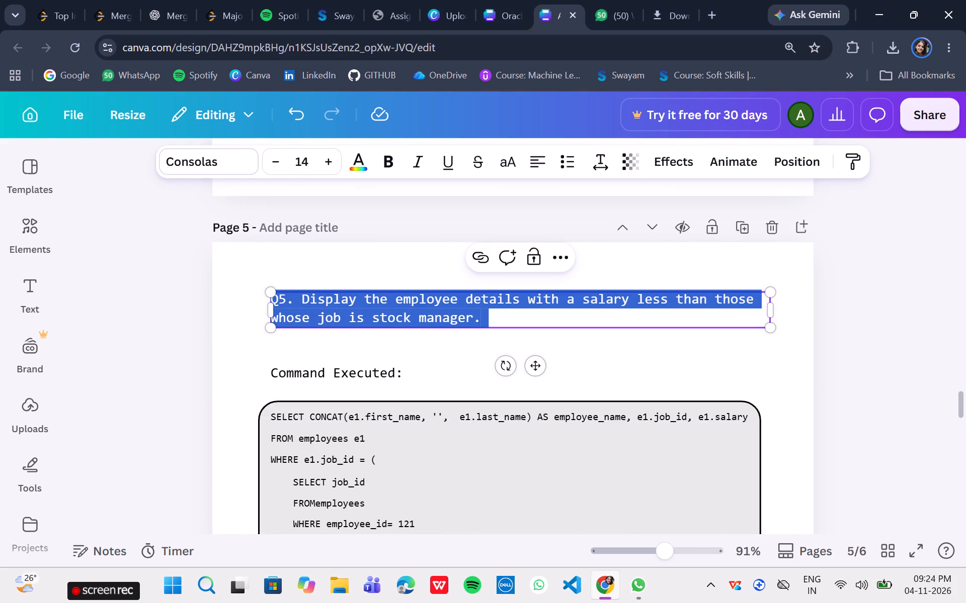
pyautogui.click(252, 166)
pyautogui.click(167, 357)
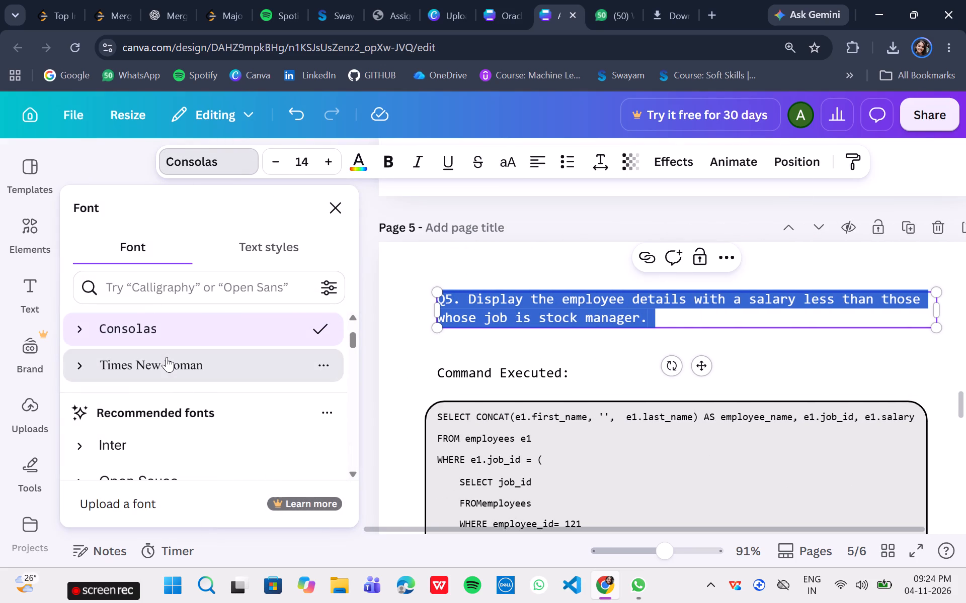
pyautogui.click(380, 166)
pyautogui.click(416, 161)
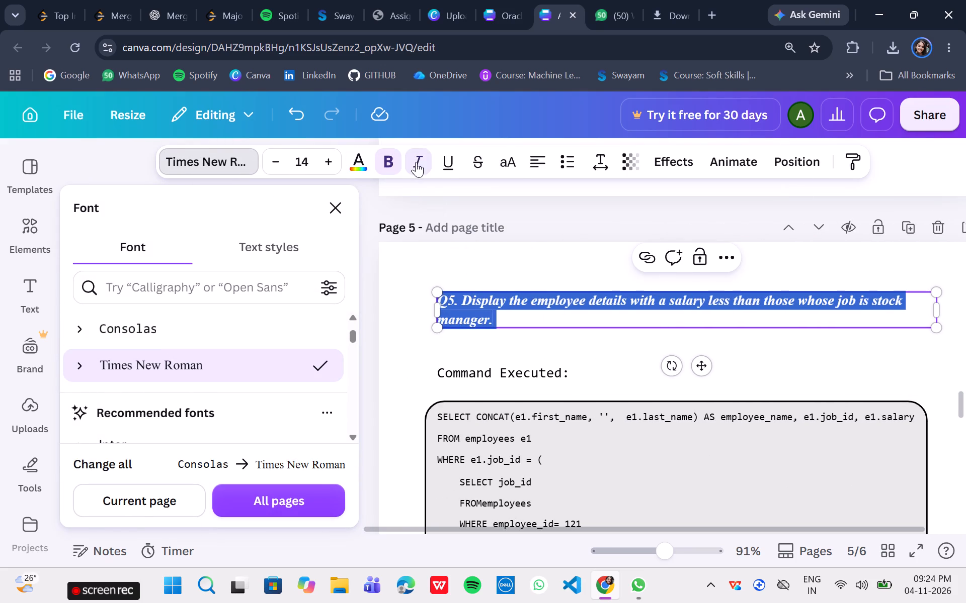
pyautogui.click(420, 320)
# Format the Q6 question text on page 6 as Times New Roman, bold and italic.
pyautogui.scroll(-6, 420, 320)
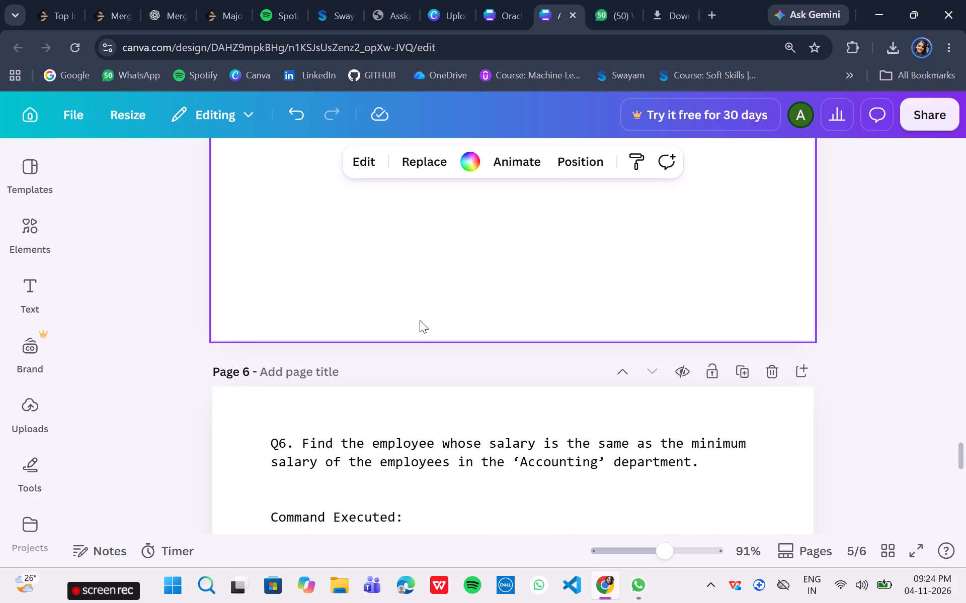
pyautogui.click(259, 451)
pyautogui.doubleClick(271, 444)
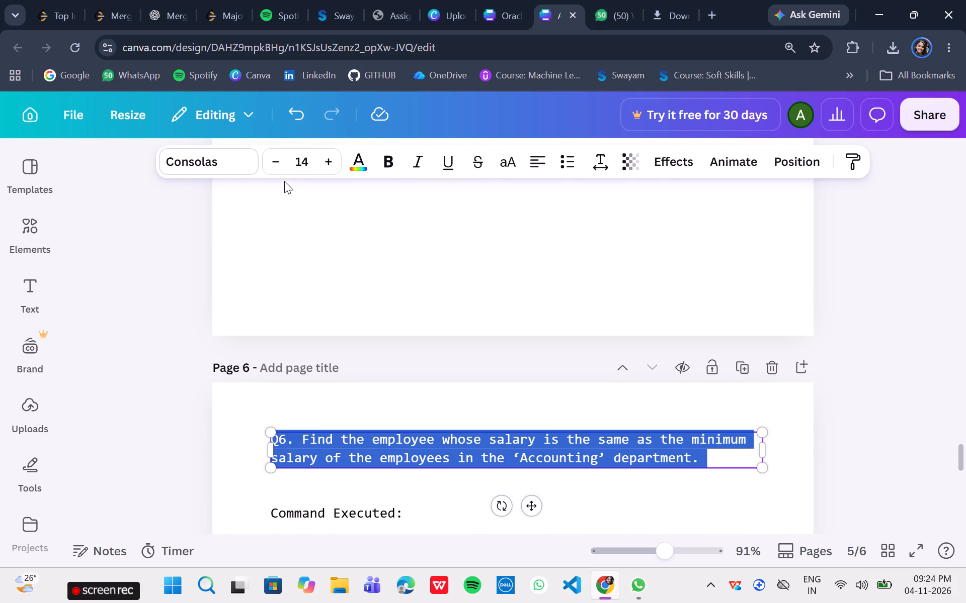
pyautogui.click(225, 162)
pyautogui.click(163, 369)
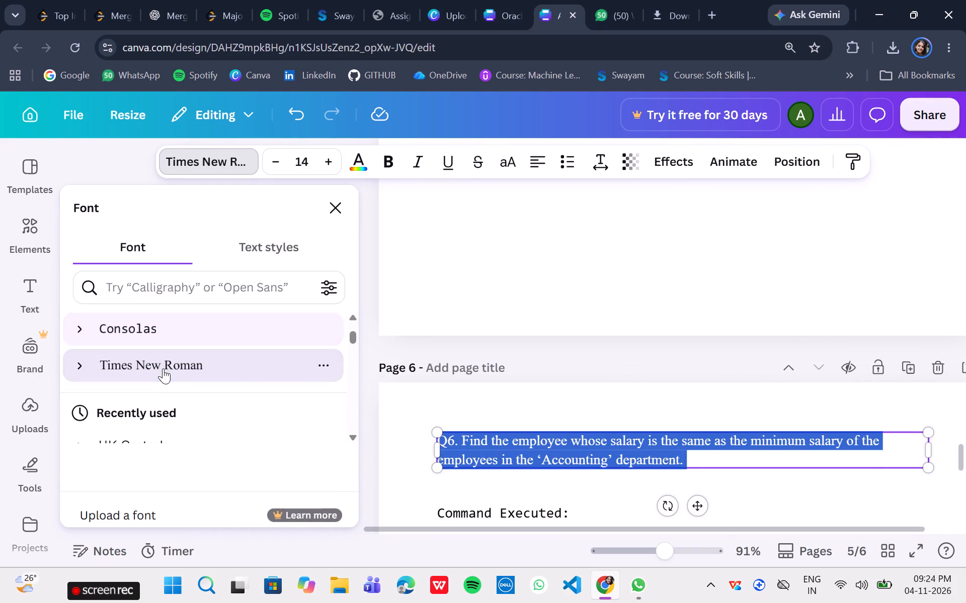
pyautogui.click(396, 159)
pyautogui.click(413, 157)
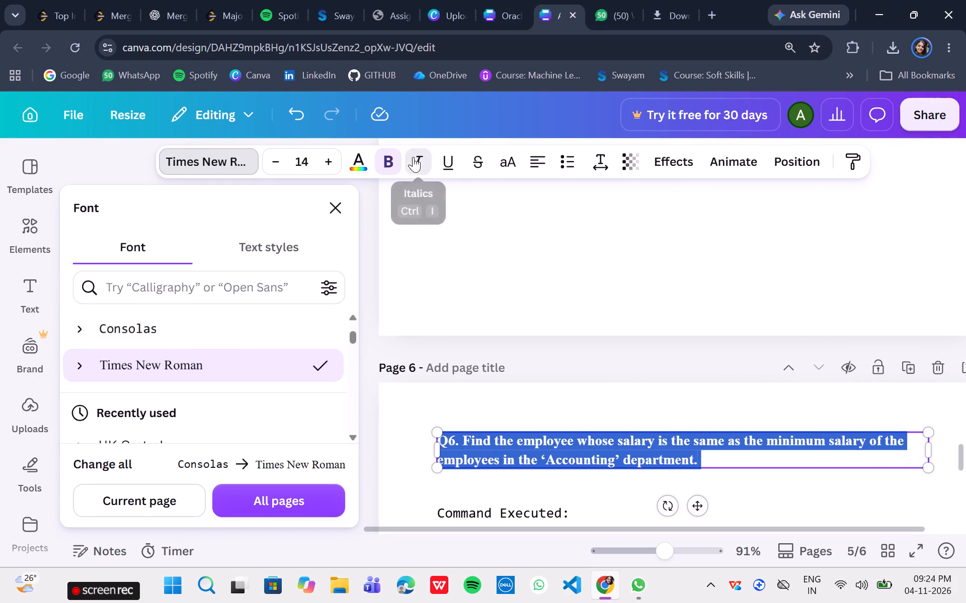
pyautogui.click(455, 284)
# Format the "Result:" label on page 6 as Times New Roman, bold and italic.
pyautogui.scroll(-9, 455, 284)
pyautogui.scroll(2, 455, 284)
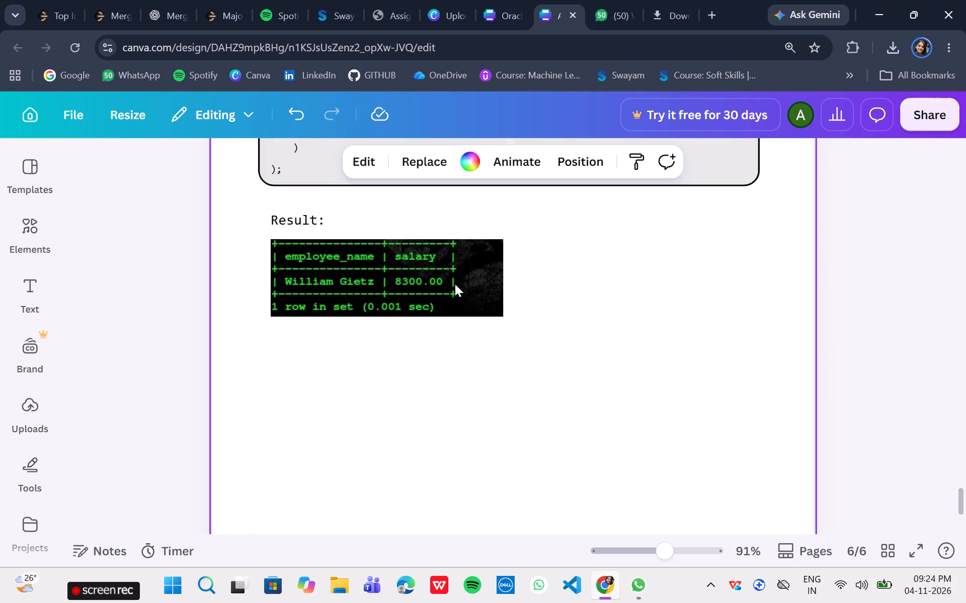
pyautogui.scroll(1, 455, 284)
pyautogui.doubleClick(290, 370)
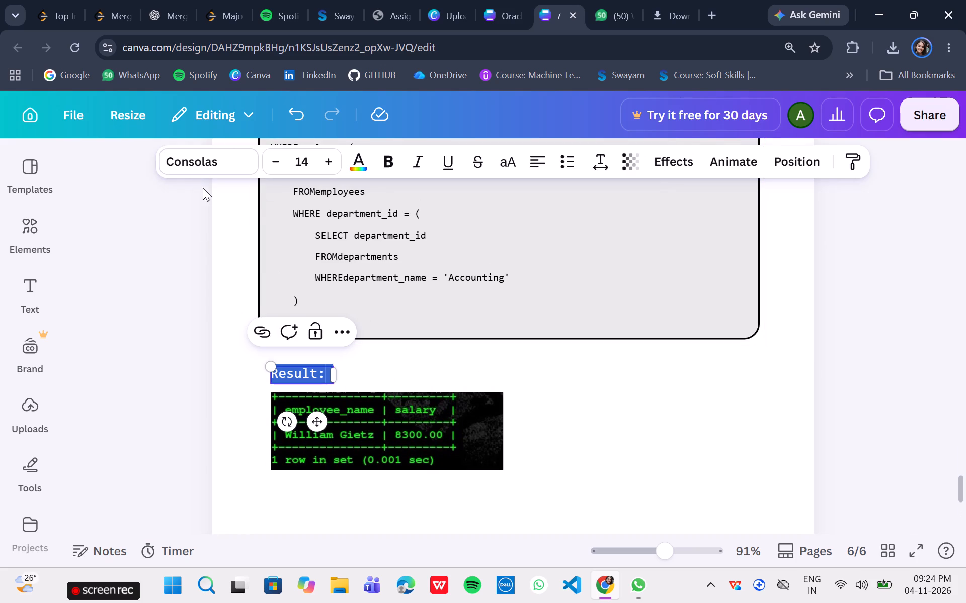
pyautogui.click(204, 168)
pyautogui.click(167, 369)
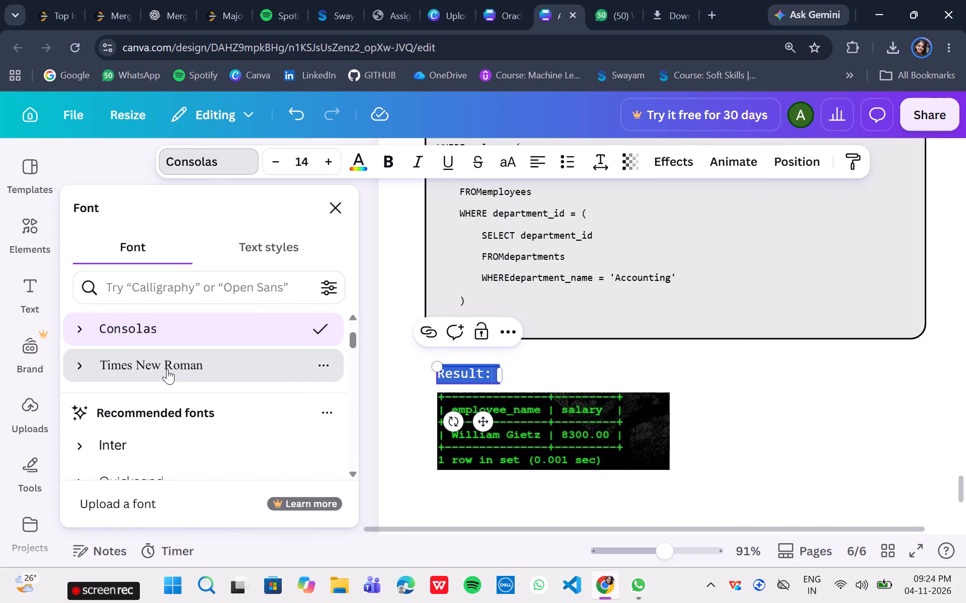
pyautogui.click(383, 163)
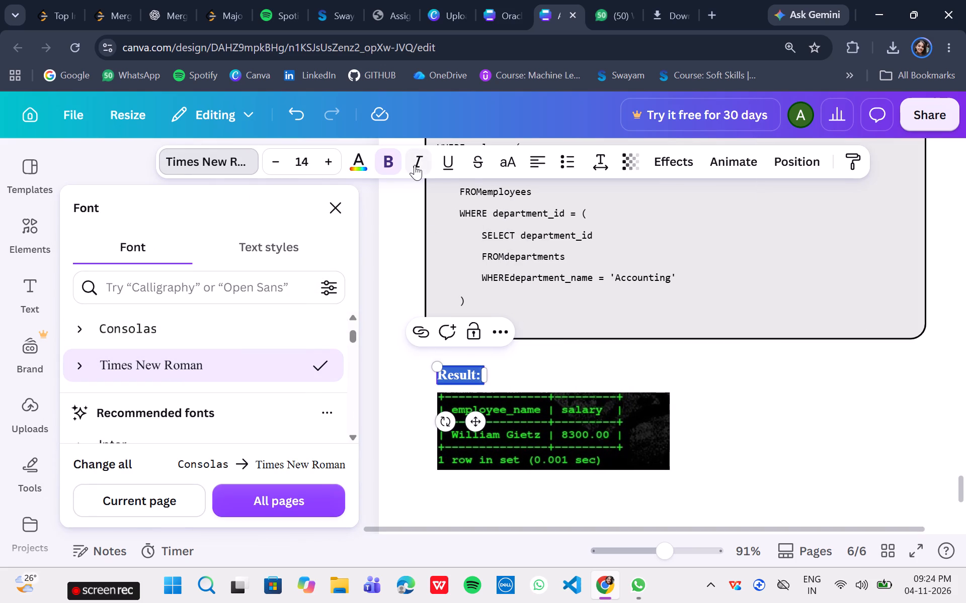
pyautogui.click(415, 165)
pyautogui.click(703, 390)
# Set up a download of the design with PDF as the file type.
pyautogui.scroll(-8, 795, 492)
pyautogui.scroll(1, 694, 437)
pyautogui.scroll(-1, 694, 437)
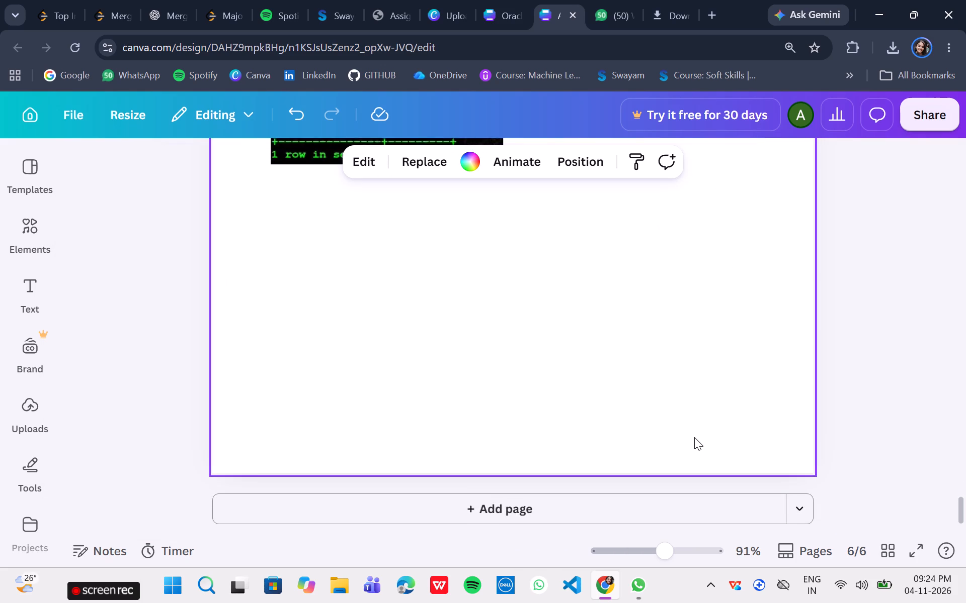
pyautogui.scroll(20, 694, 437)
pyautogui.scroll(17, 694, 437)
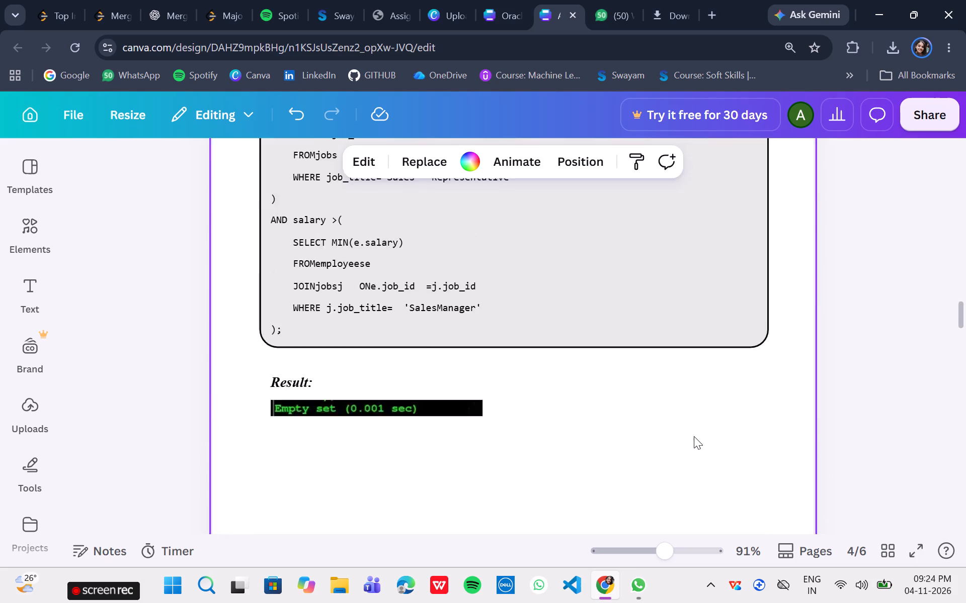
pyautogui.scroll(20, 694, 436)
pyautogui.scroll(17, 694, 436)
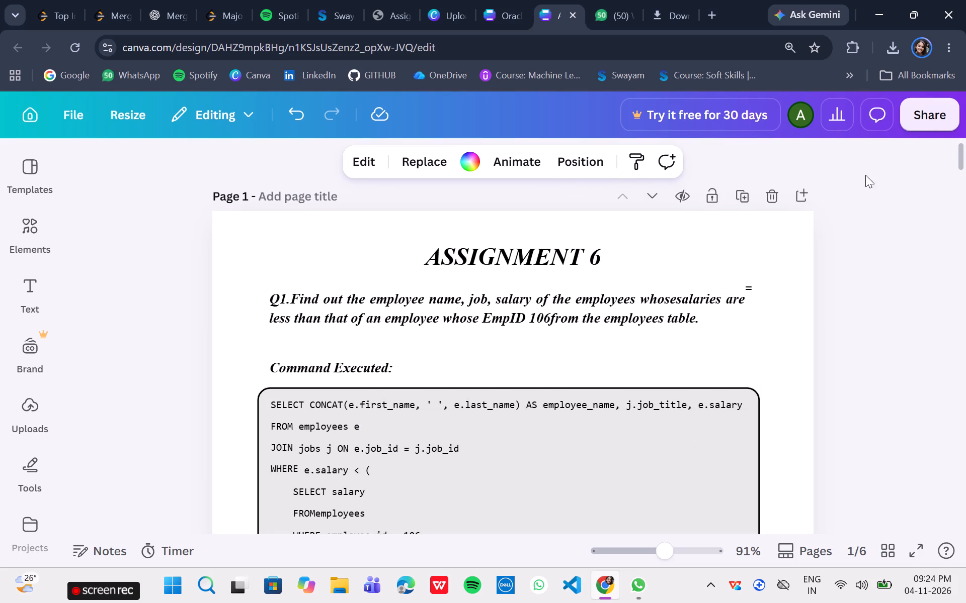
pyautogui.click(916, 116)
pyautogui.click(662, 474)
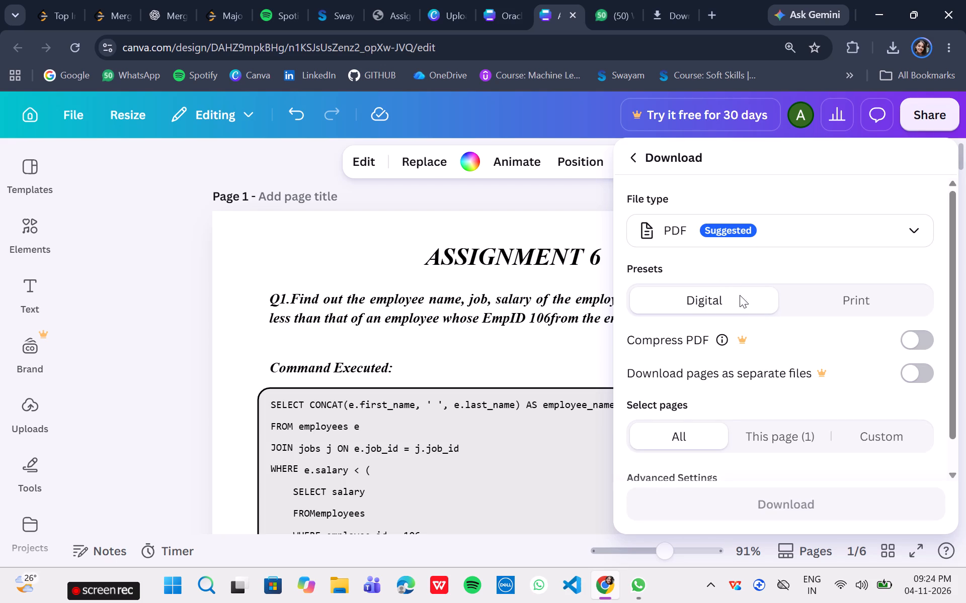
pyautogui.click(745, 240)
pyautogui.click(697, 230)
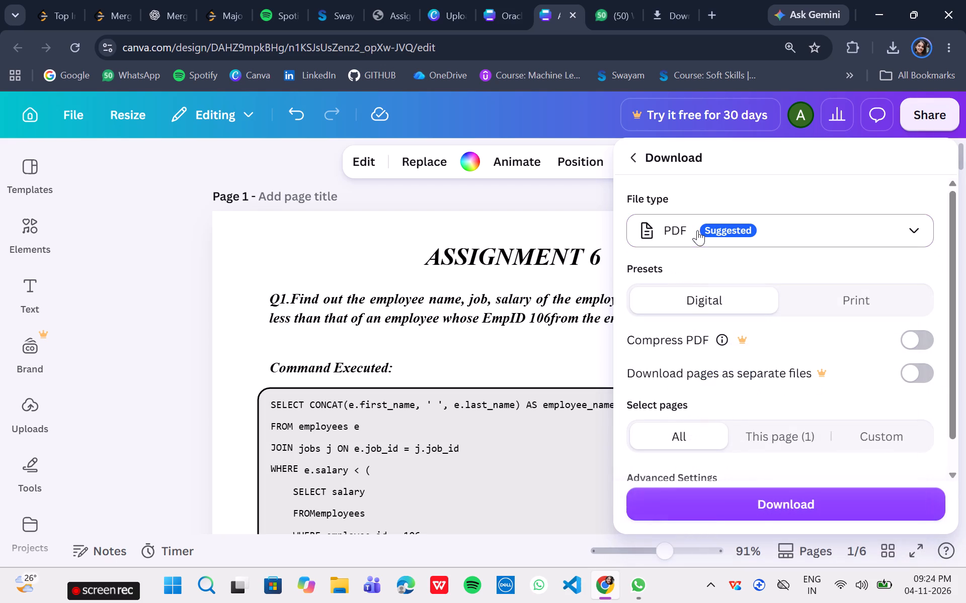
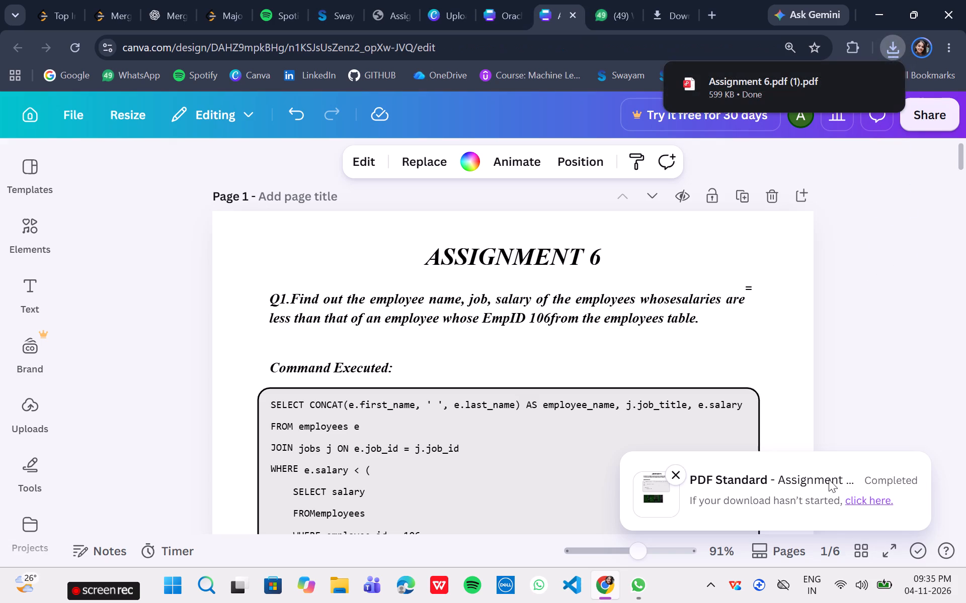
# Open the downloaded Assignment 6 PDF and review the formatting of its title, questions and labels across the pages.
pyautogui.click(776, 66)
pyautogui.click(777, 99)
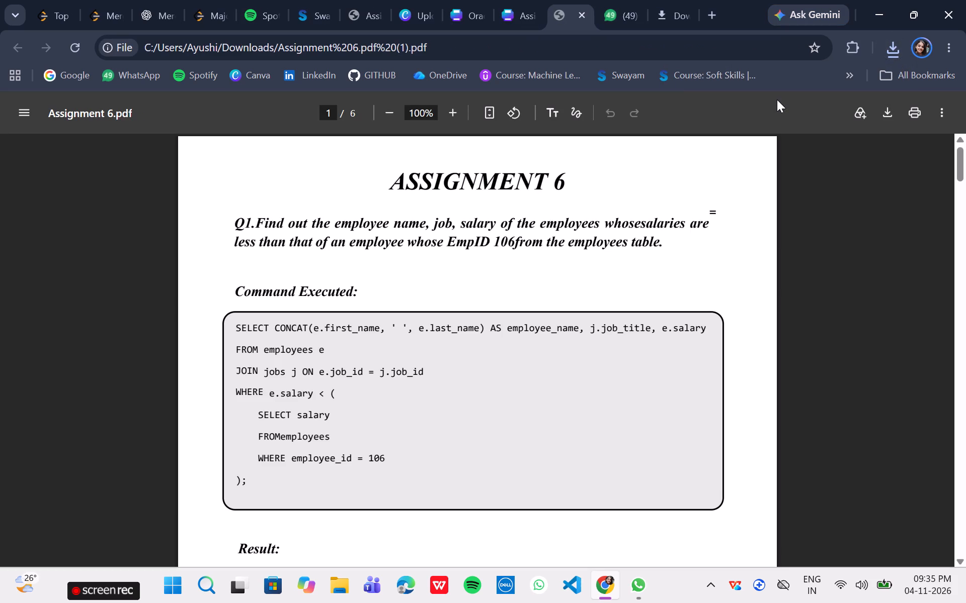
pyautogui.moveTo(962, 162); pyautogui.dragTo(965, 208)
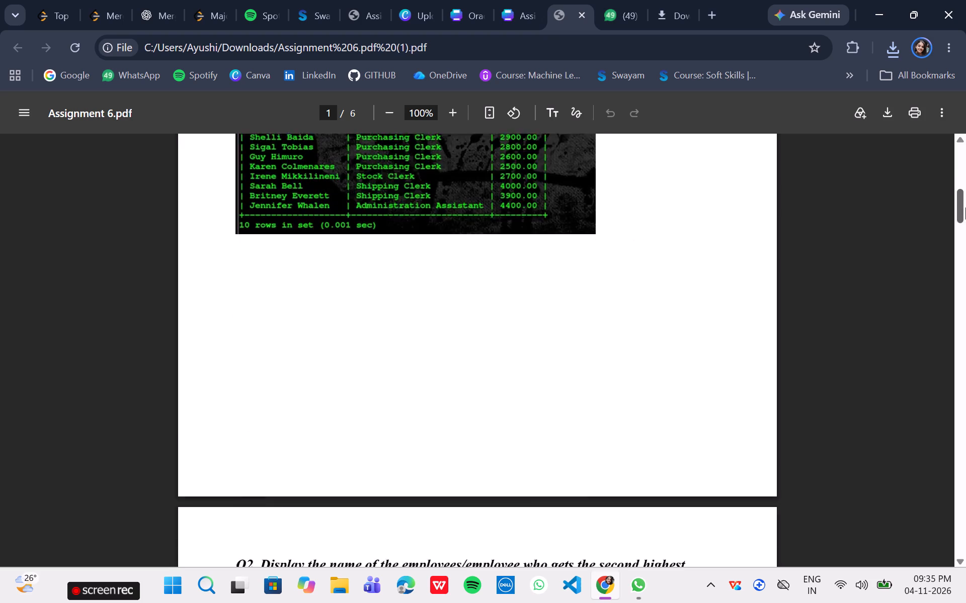
pyautogui.moveTo(965, 208); pyautogui.dragTo(965, 439)
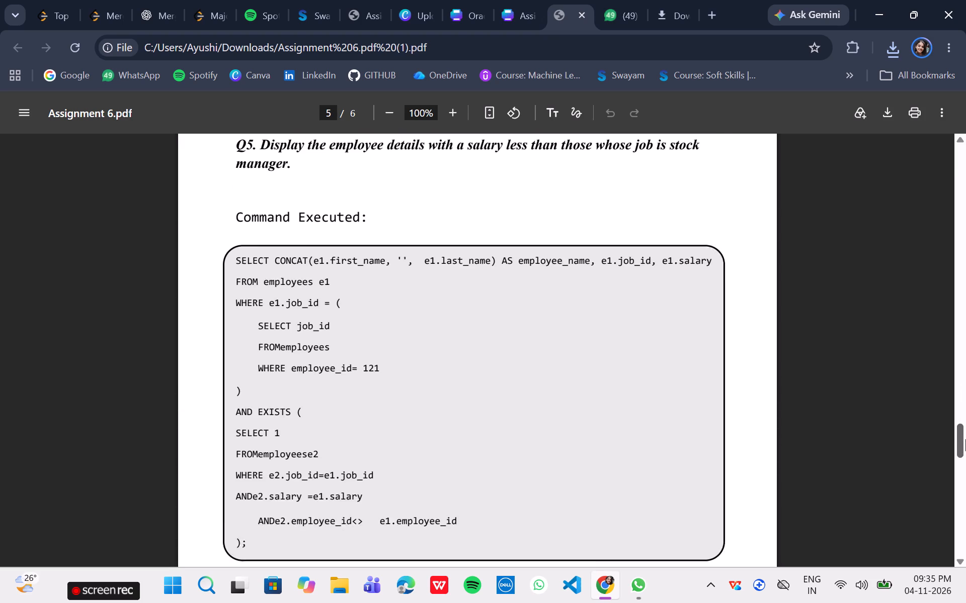
pyautogui.moveTo(965, 439); pyautogui.dragTo(965, 119)
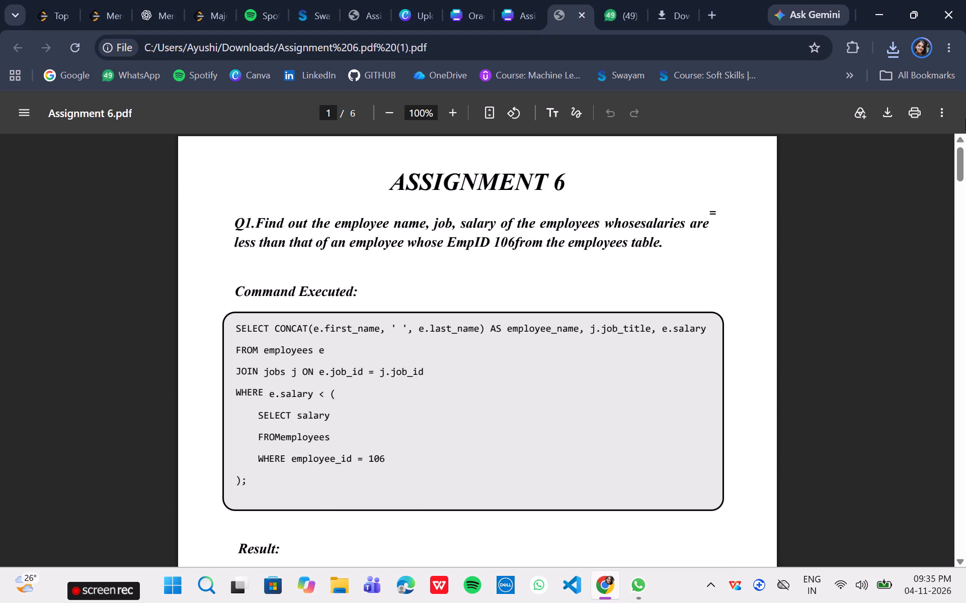